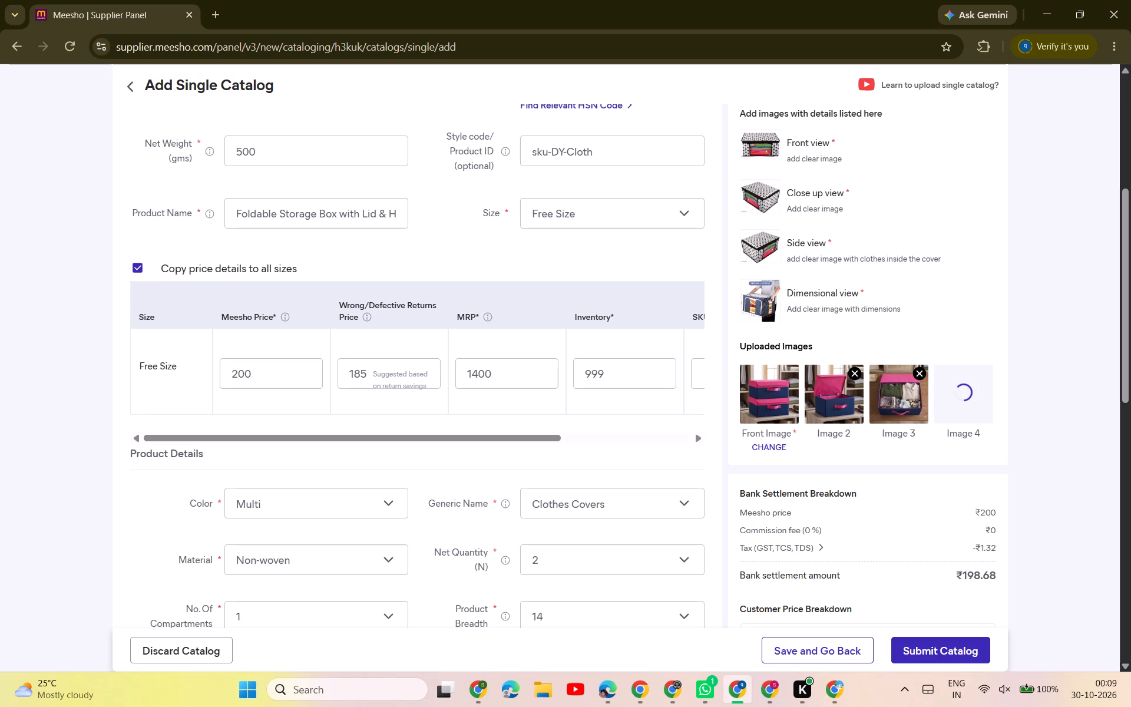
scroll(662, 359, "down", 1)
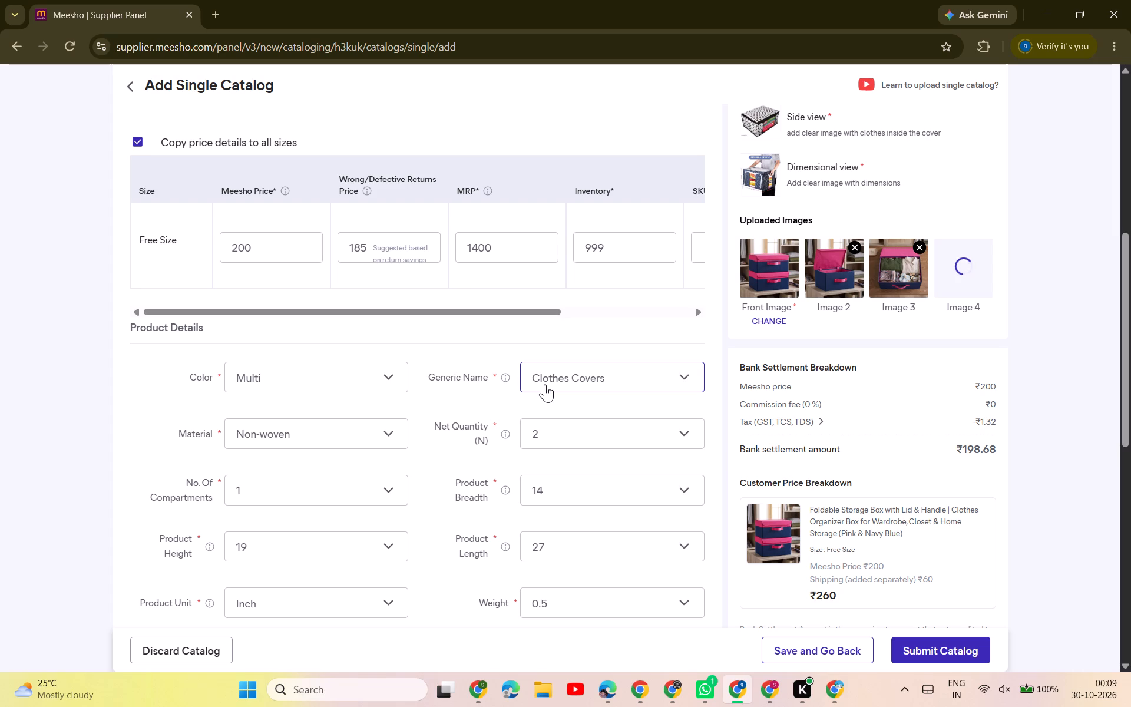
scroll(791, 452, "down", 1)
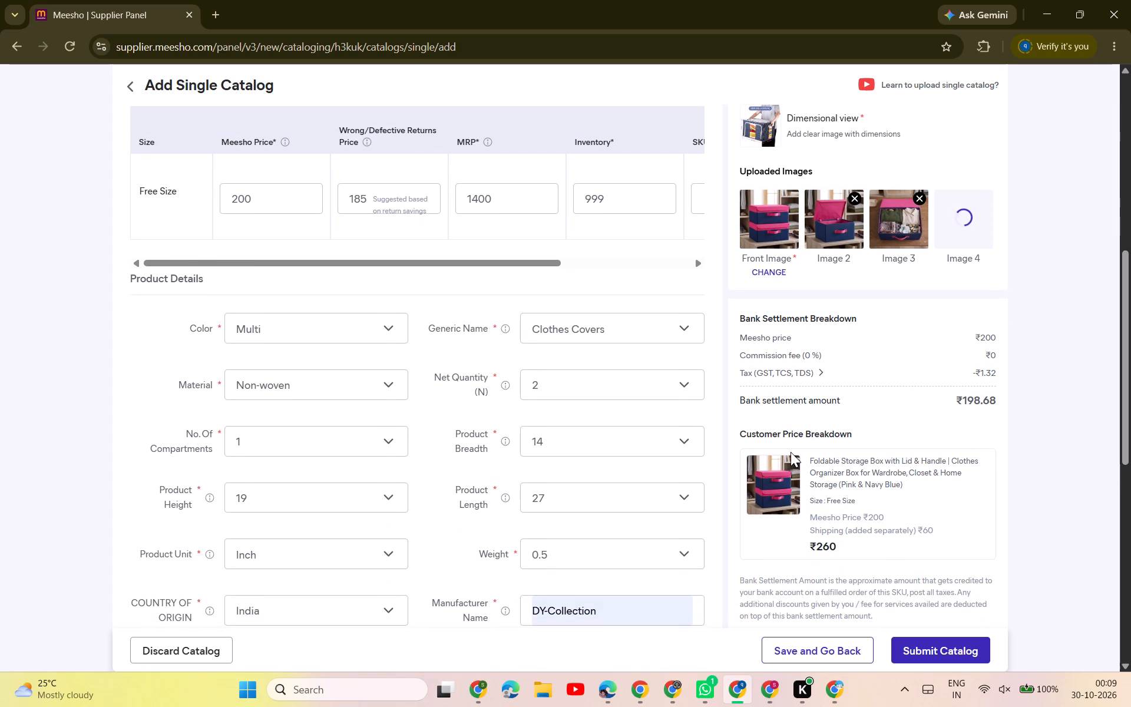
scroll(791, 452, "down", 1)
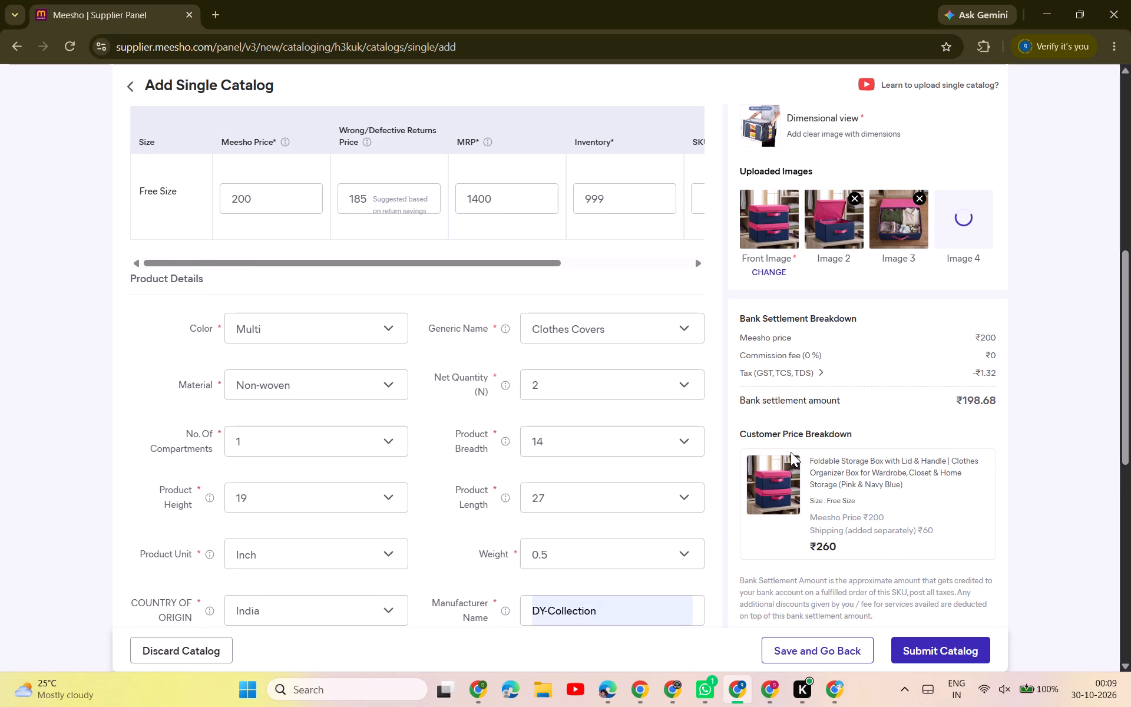
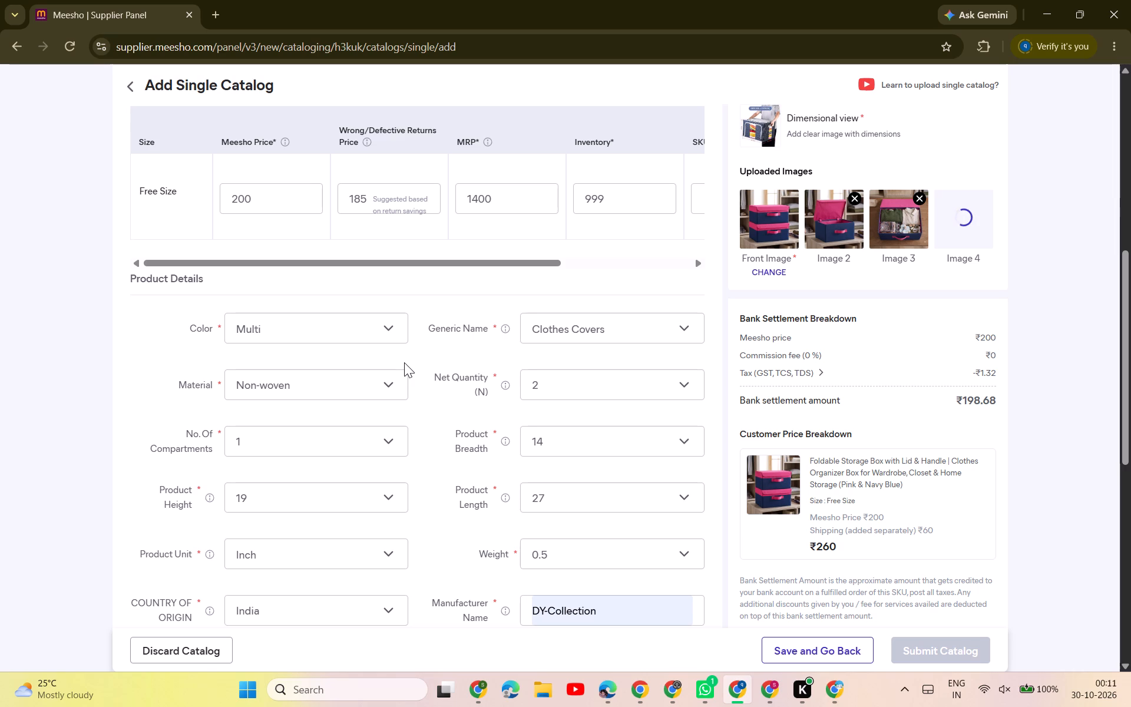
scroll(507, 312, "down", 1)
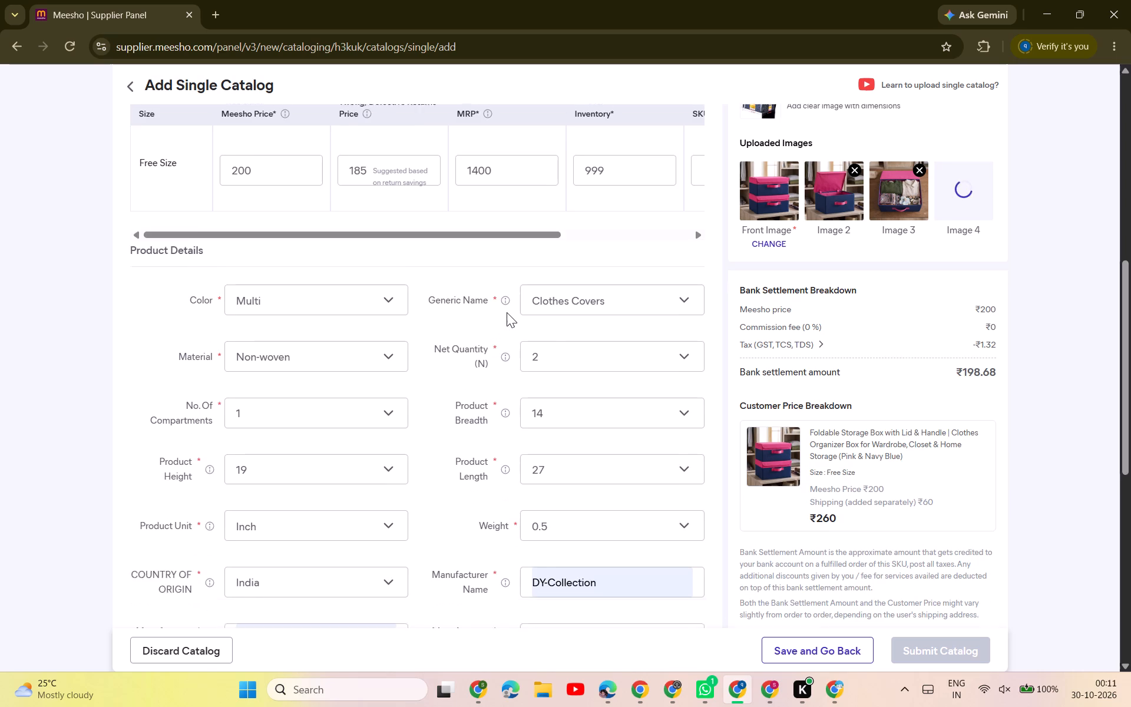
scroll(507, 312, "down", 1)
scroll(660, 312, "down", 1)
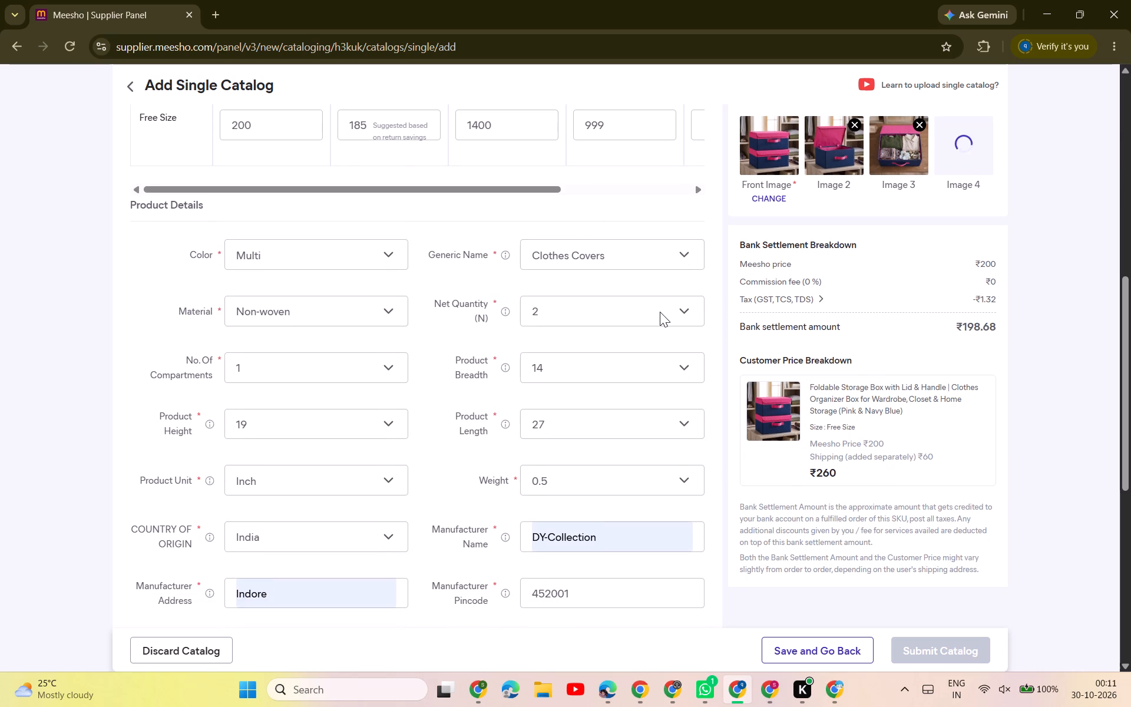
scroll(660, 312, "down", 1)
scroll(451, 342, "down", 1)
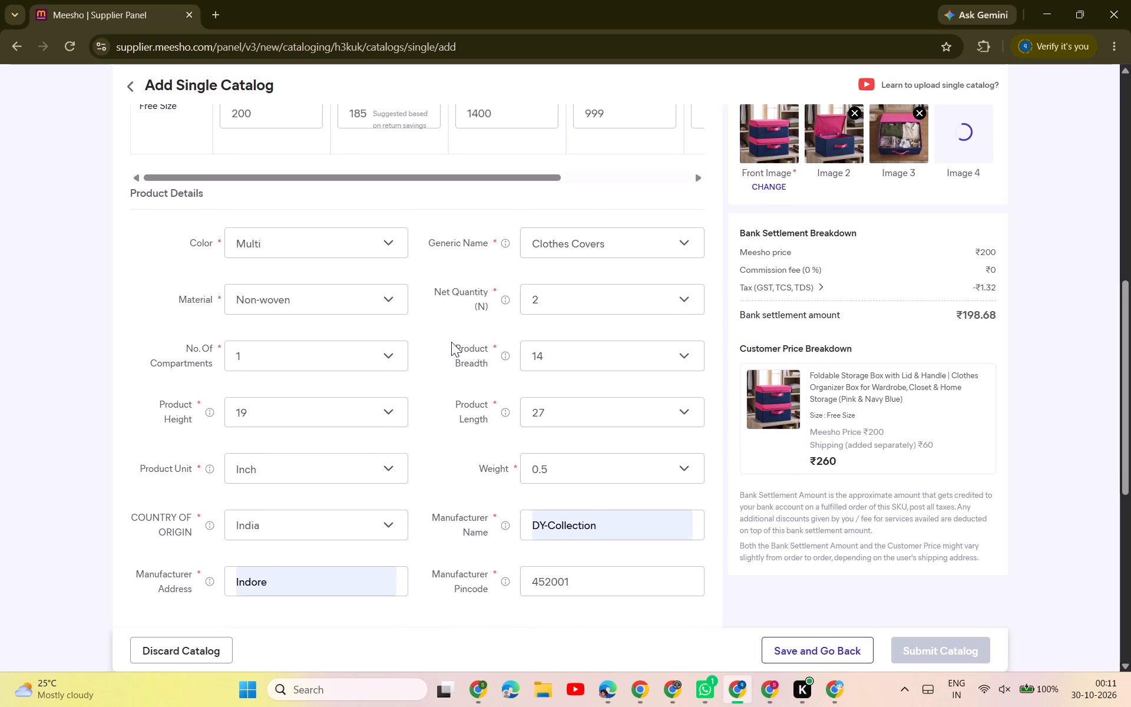
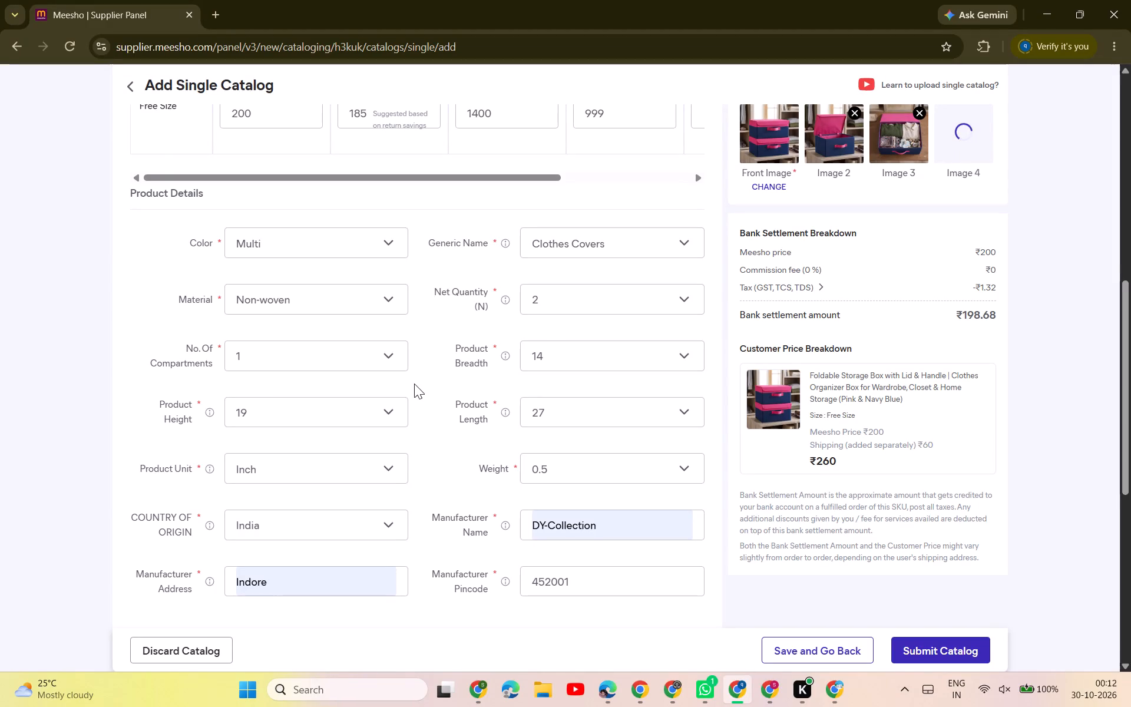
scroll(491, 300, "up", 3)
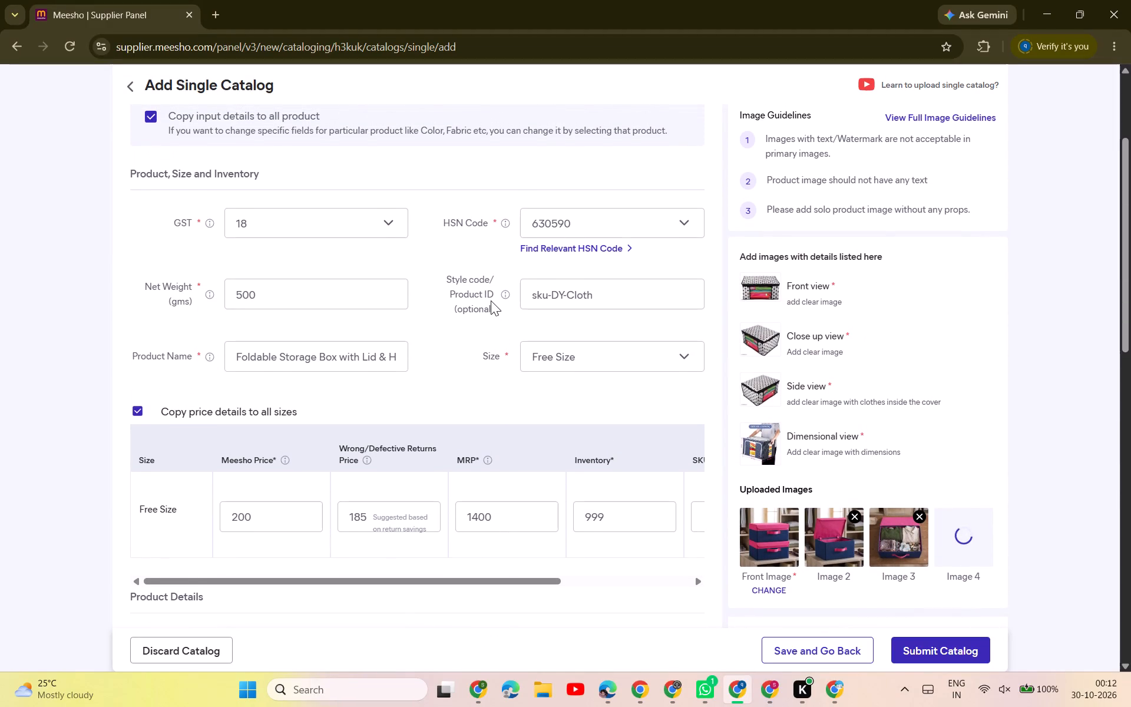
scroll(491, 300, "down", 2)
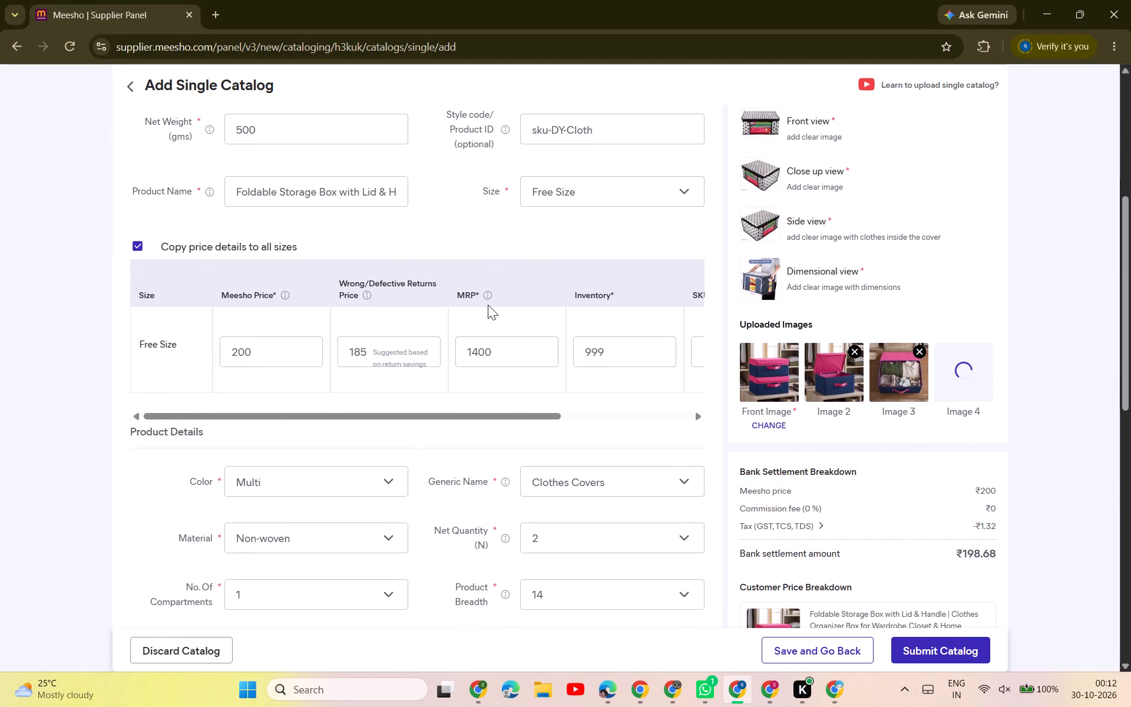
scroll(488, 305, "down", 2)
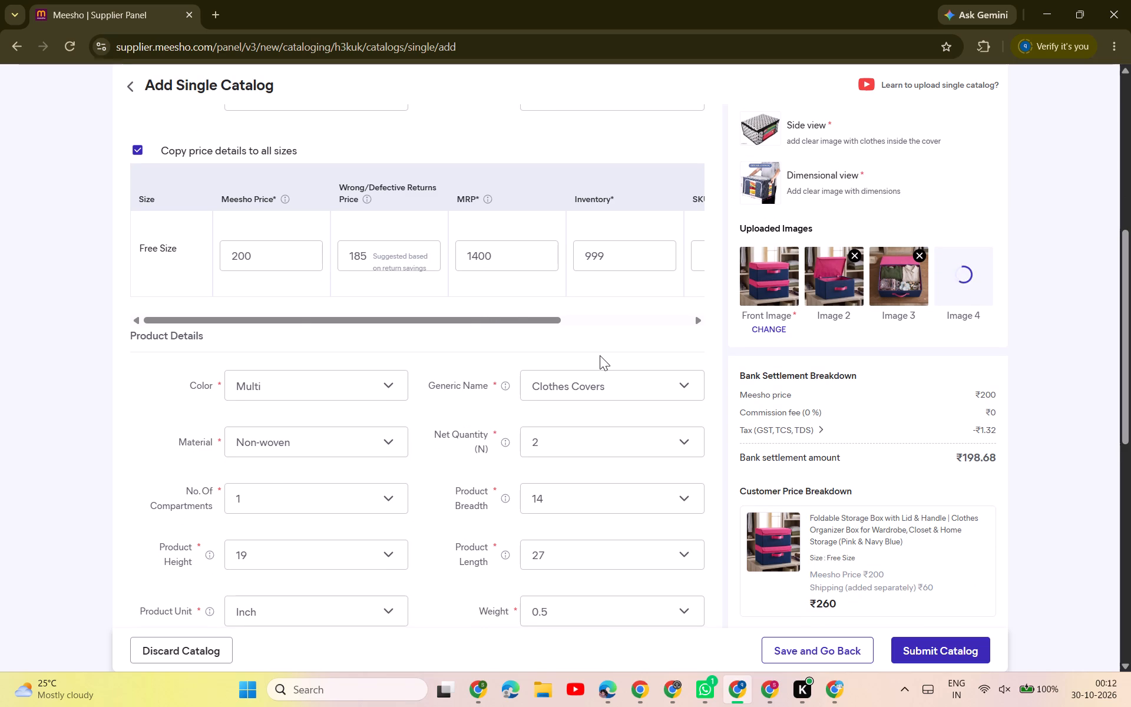
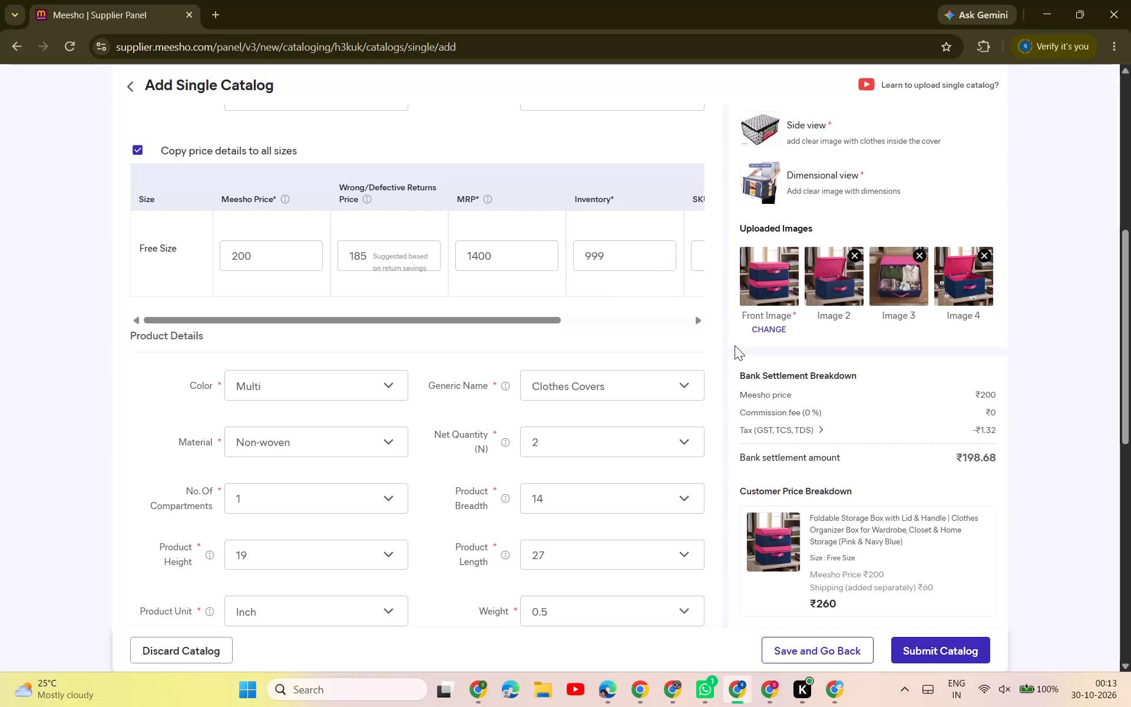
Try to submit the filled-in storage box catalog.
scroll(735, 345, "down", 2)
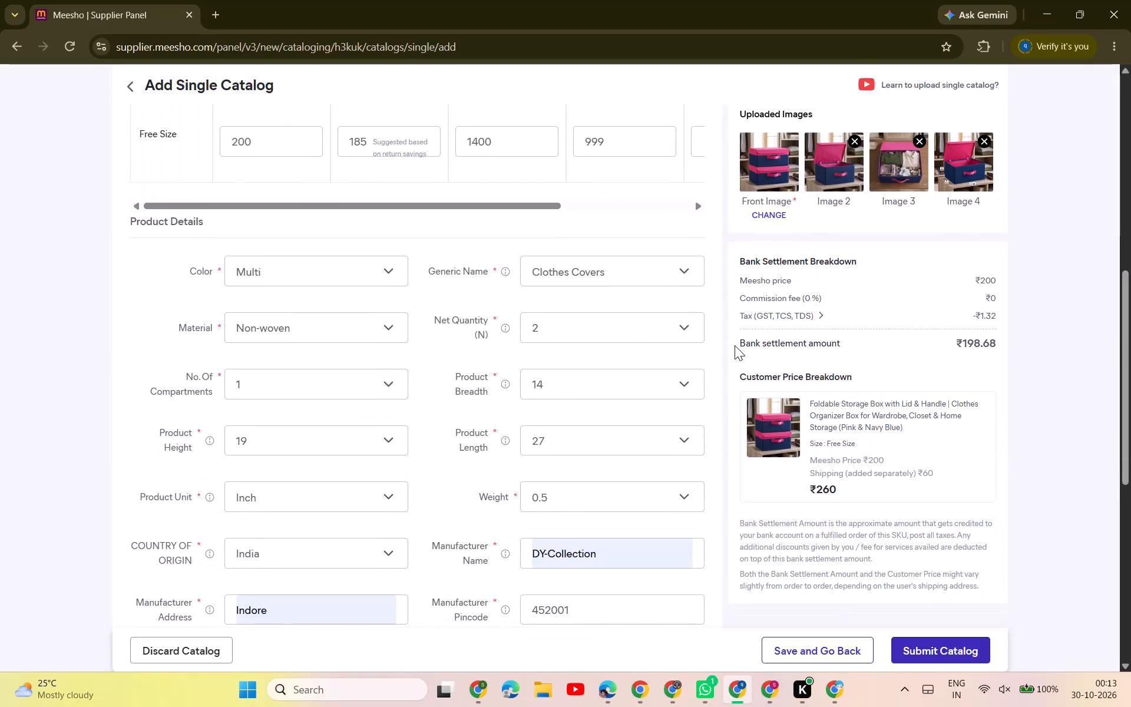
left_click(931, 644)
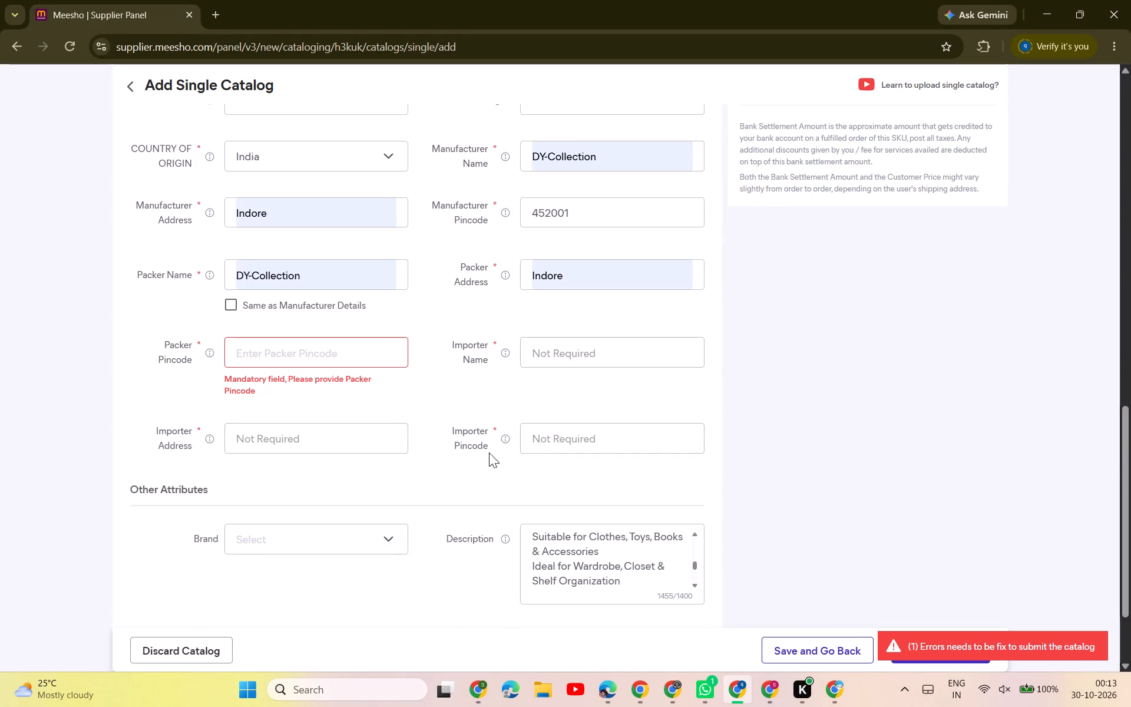
Set the packer pincode to 452001 and mark the packer details as the same as the manufacturer details.
left_click(330, 349)
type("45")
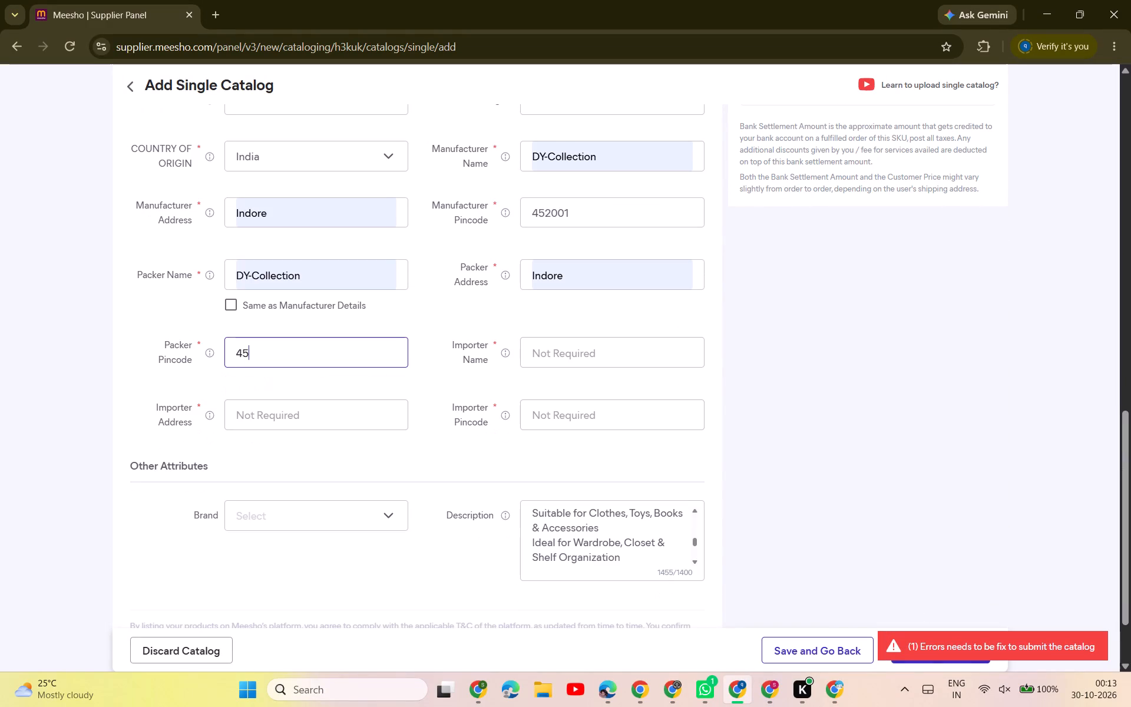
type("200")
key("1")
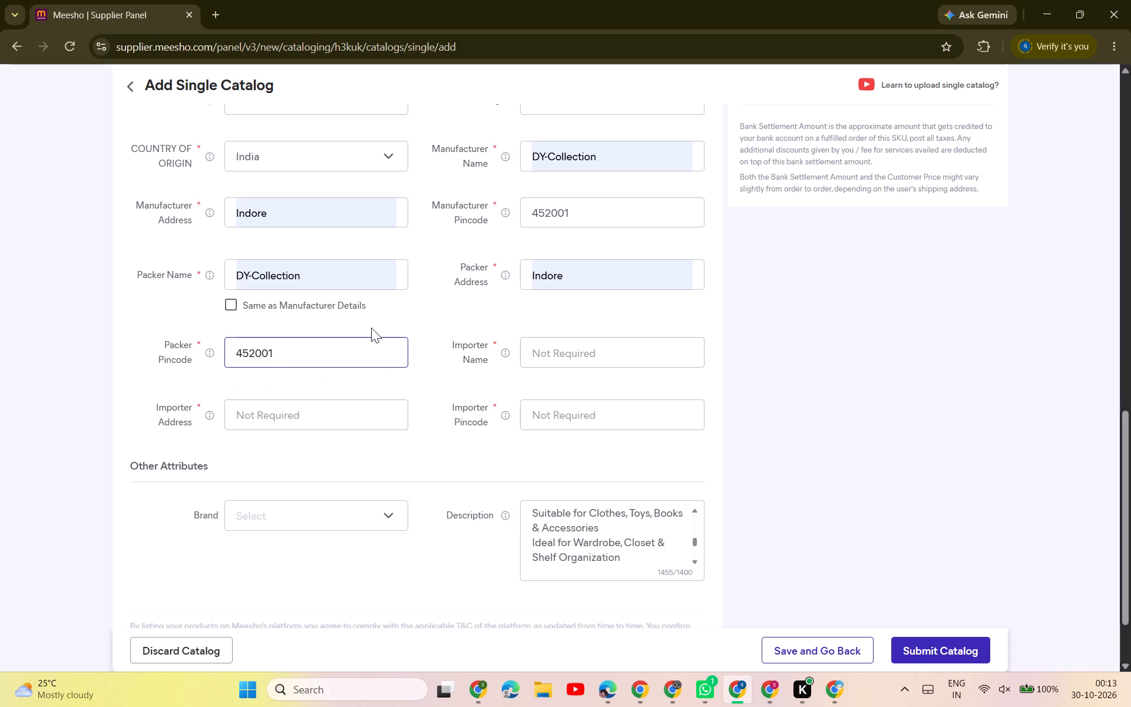
left_click(233, 299)
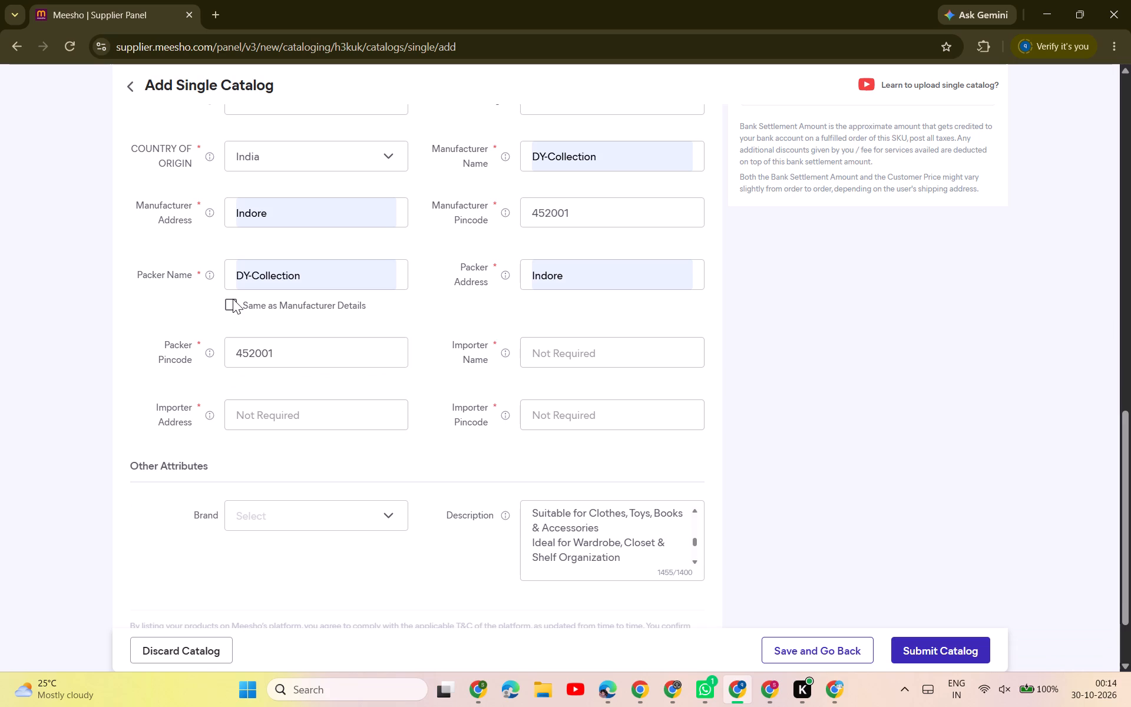
left_click(232, 308)
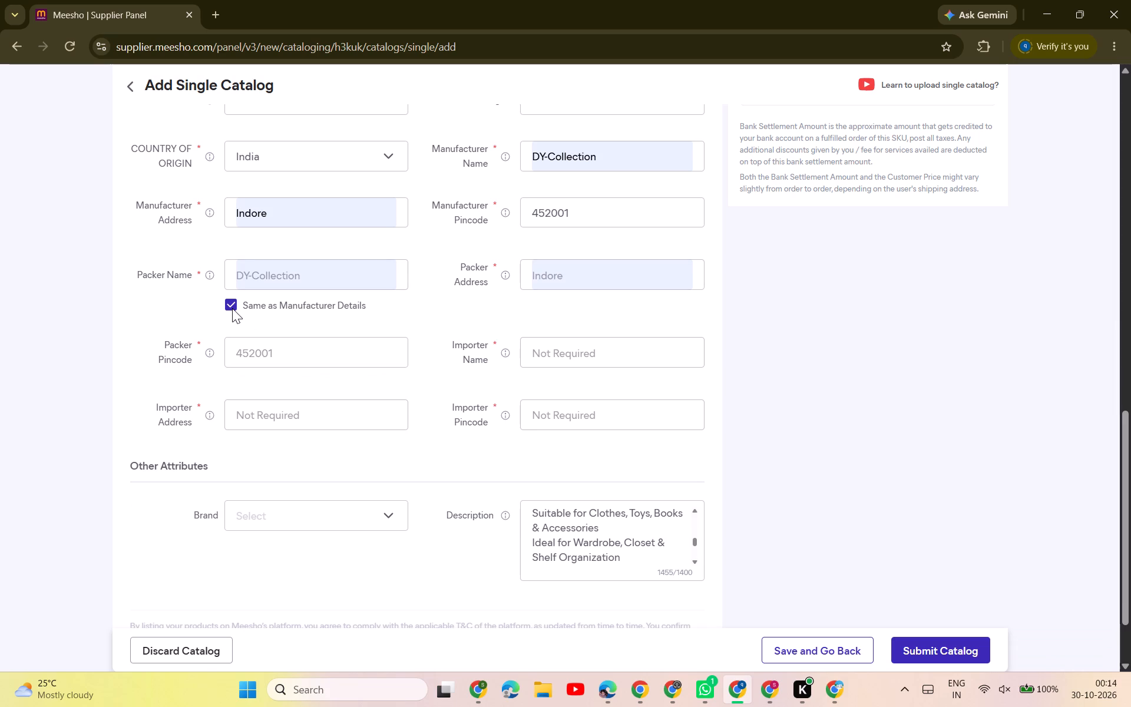
Submit the catalog with the completed packer details.
left_click(931, 653)
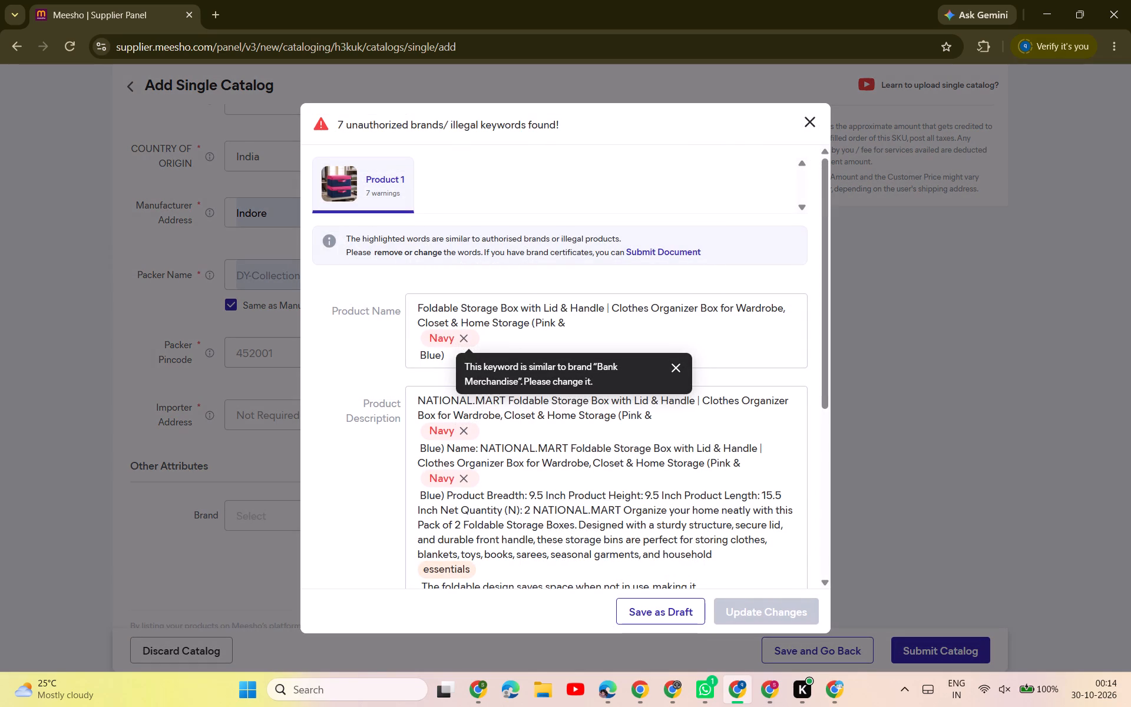
Remove every flagged "Navy" from the product name and description, clear the highlights on "essentials" and "an", and update the changes.
left_click(466, 333)
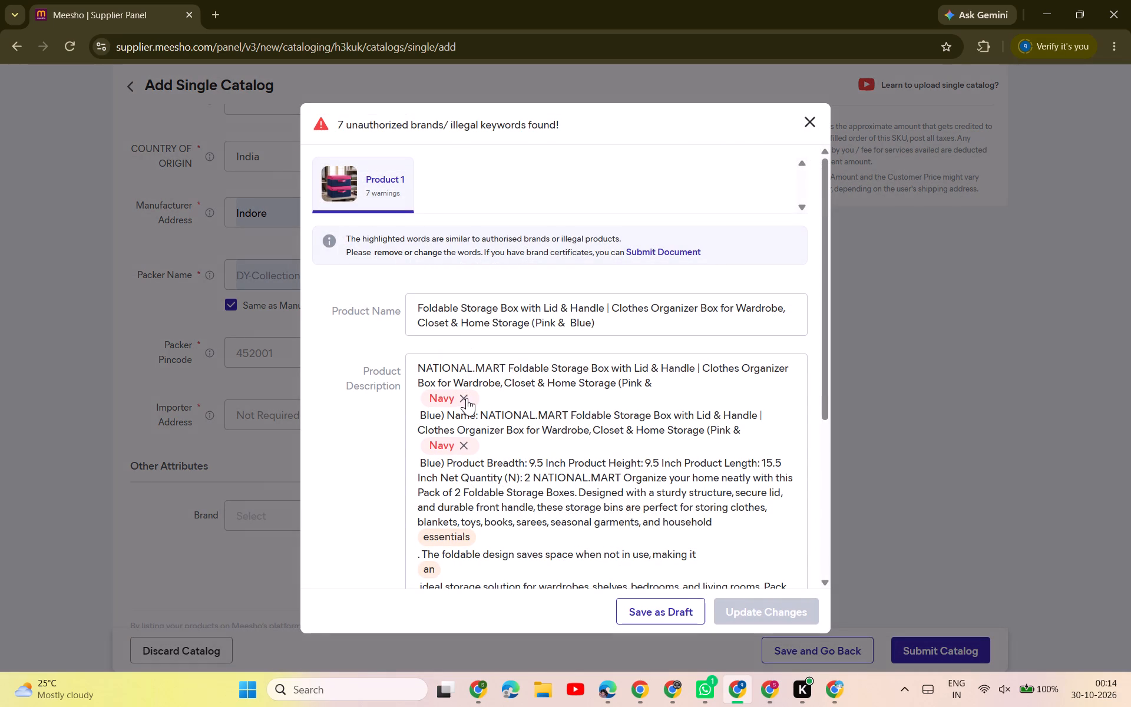
left_click(467, 398)
left_click(468, 433)
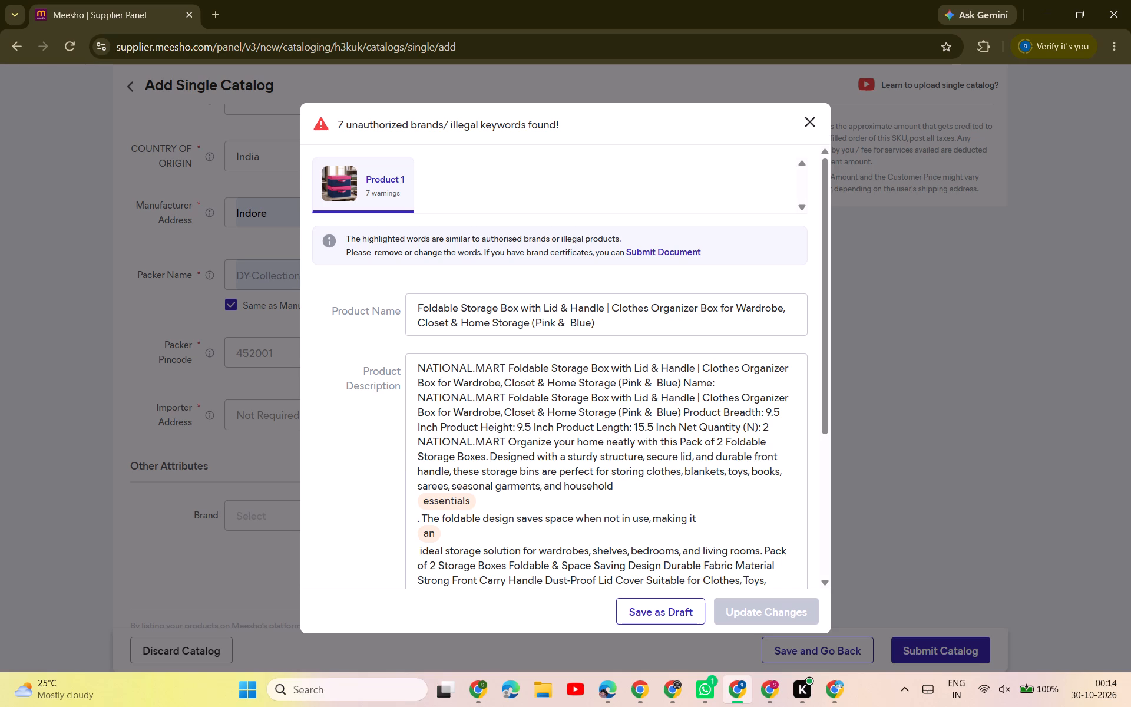
left_click(485, 500)
key("backslash")
key("BackSpace")
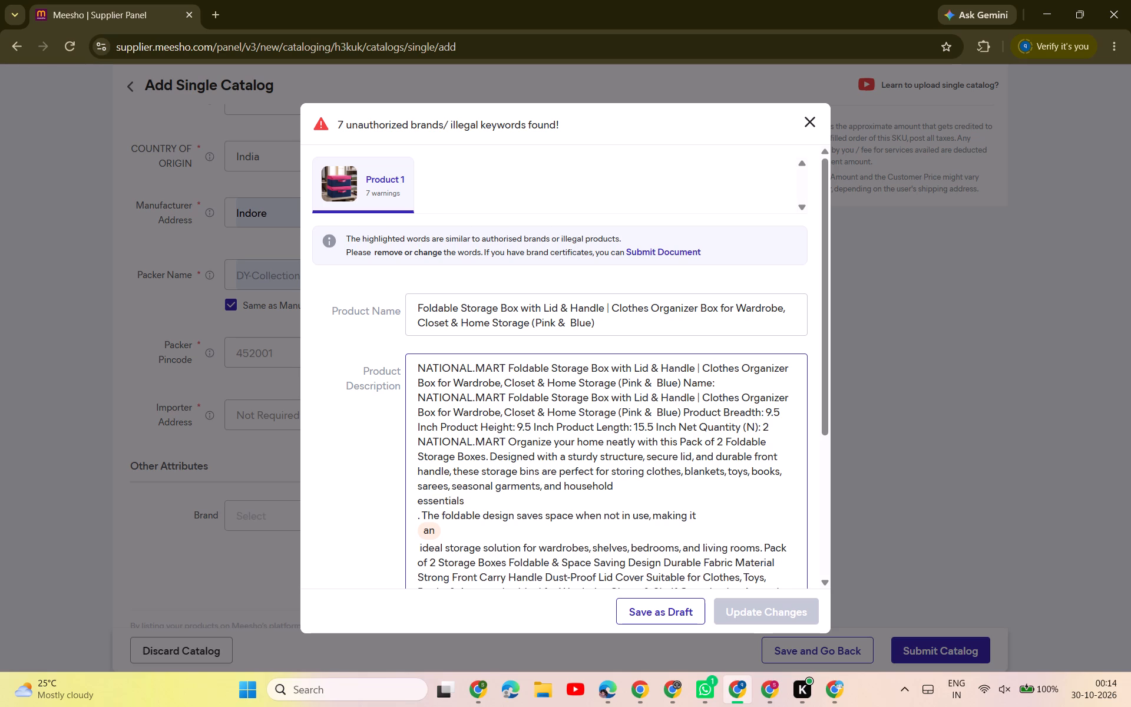
left_click(457, 526)
key("backslash")
key("BackSpace")
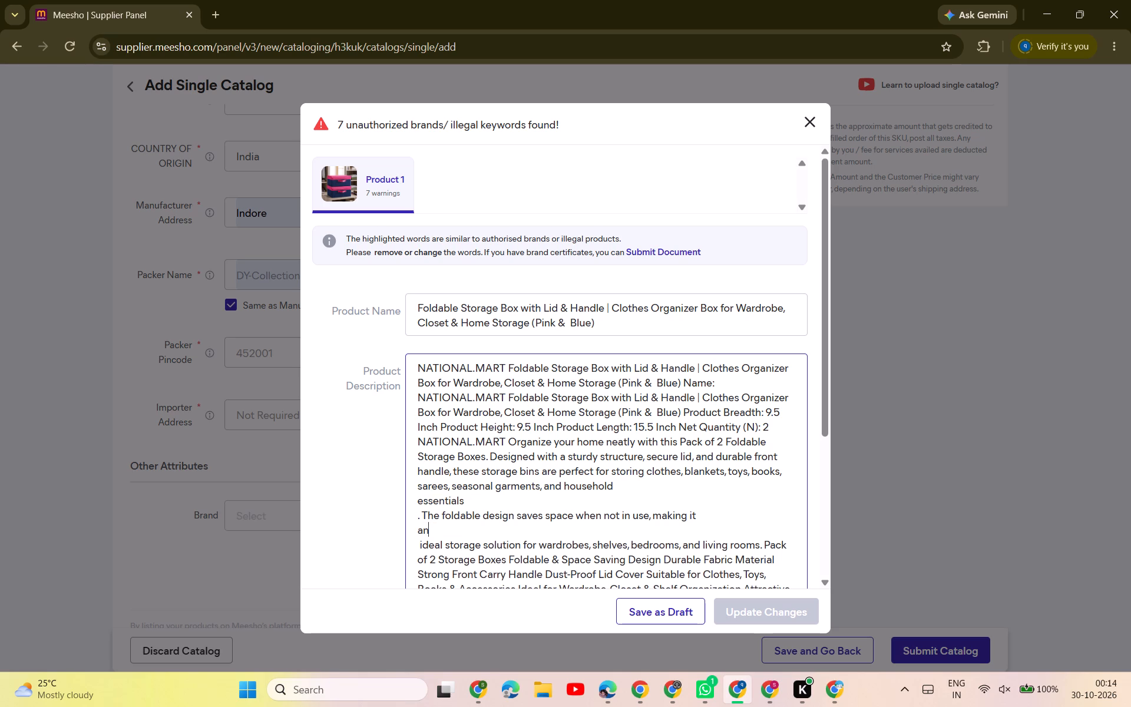
scroll(555, 499, "down", 3)
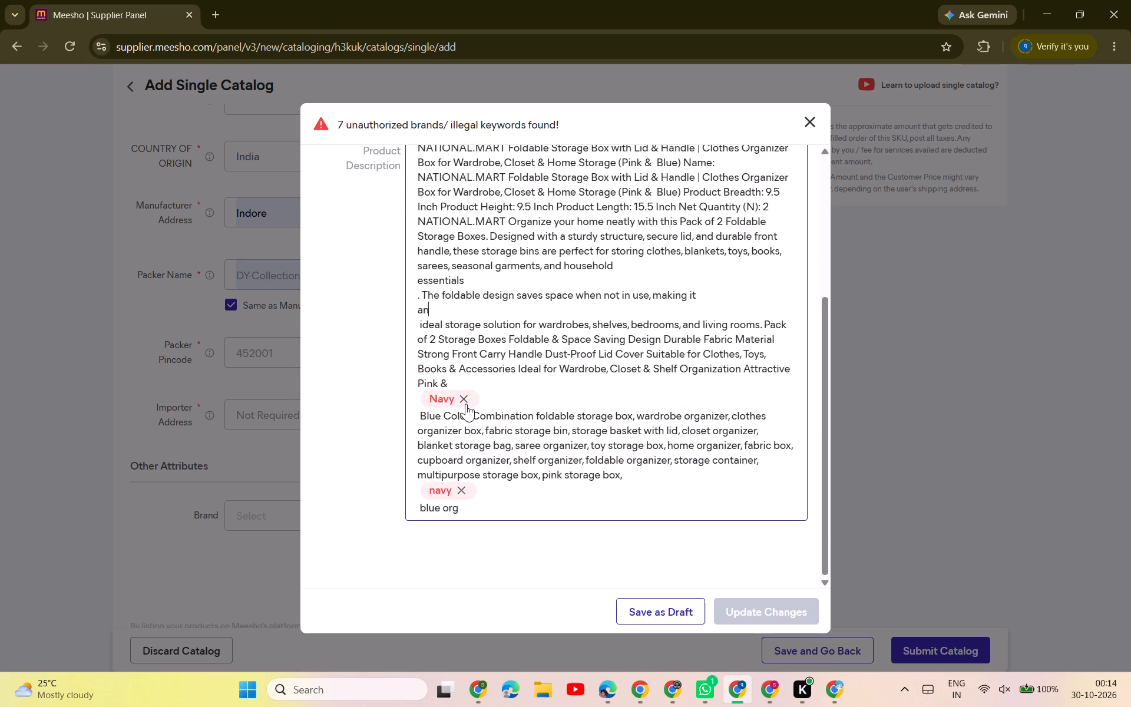
left_click(466, 403)
left_click(465, 396)
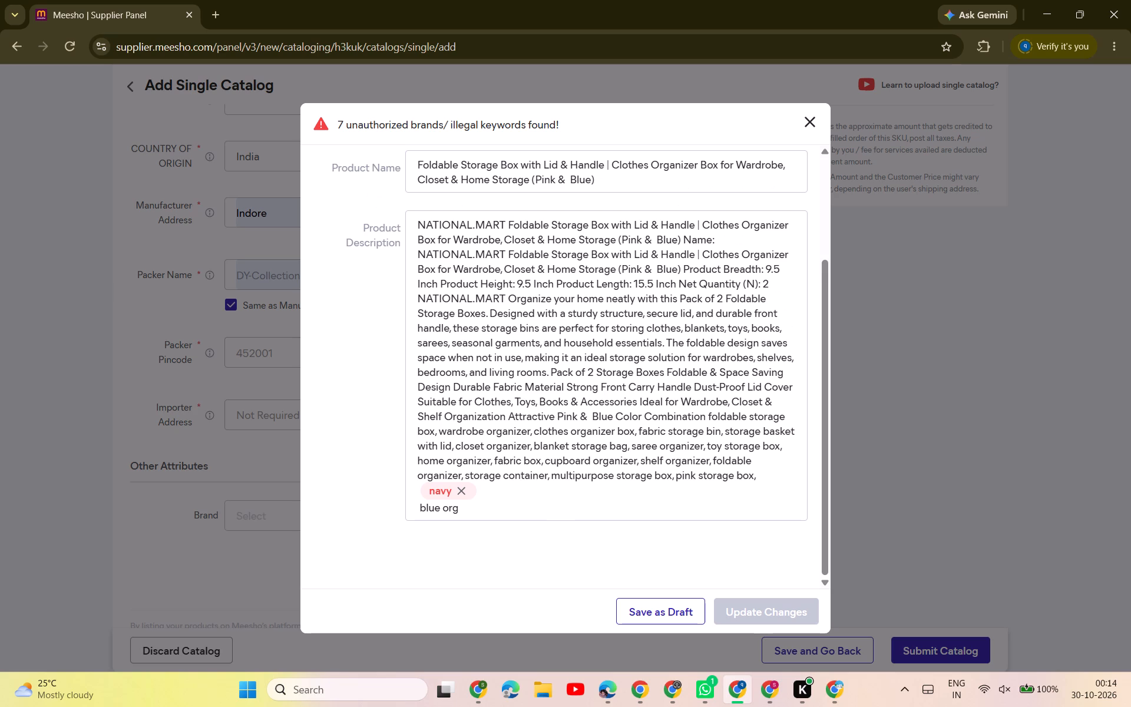
left_click(464, 493)
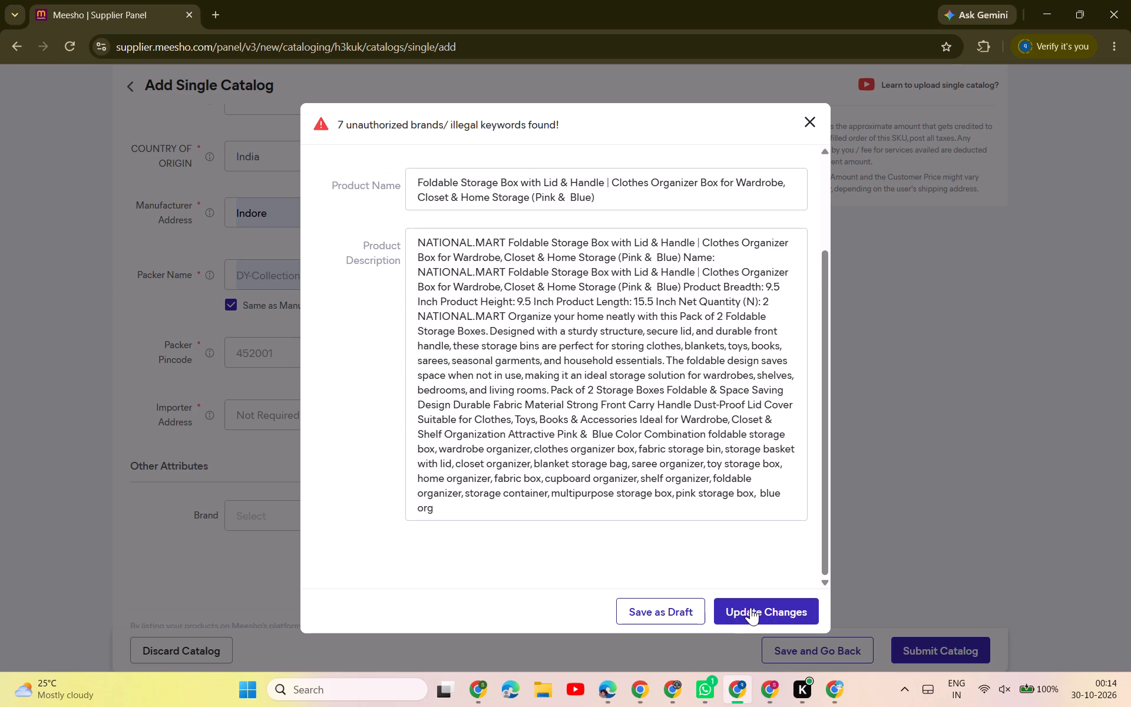
left_click(750, 607)
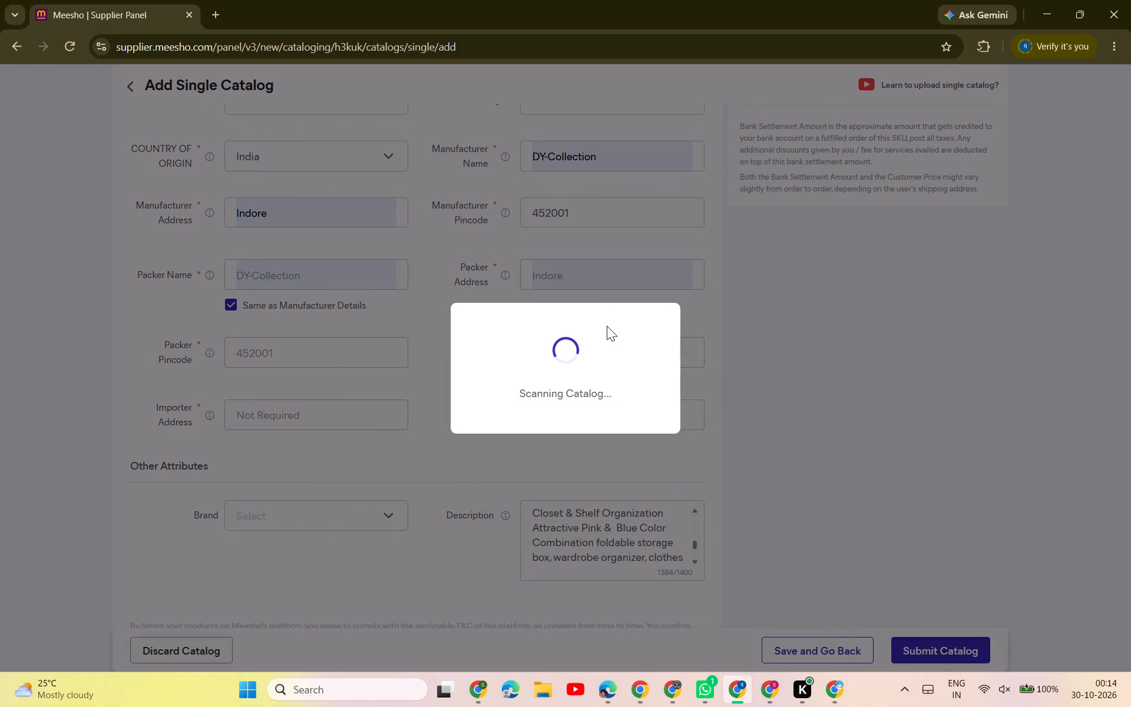
Clear the highlights on "essentials" and "an" again, declare that all products are not branded or illegal to sell, and update the changes.
left_click(504, 434)
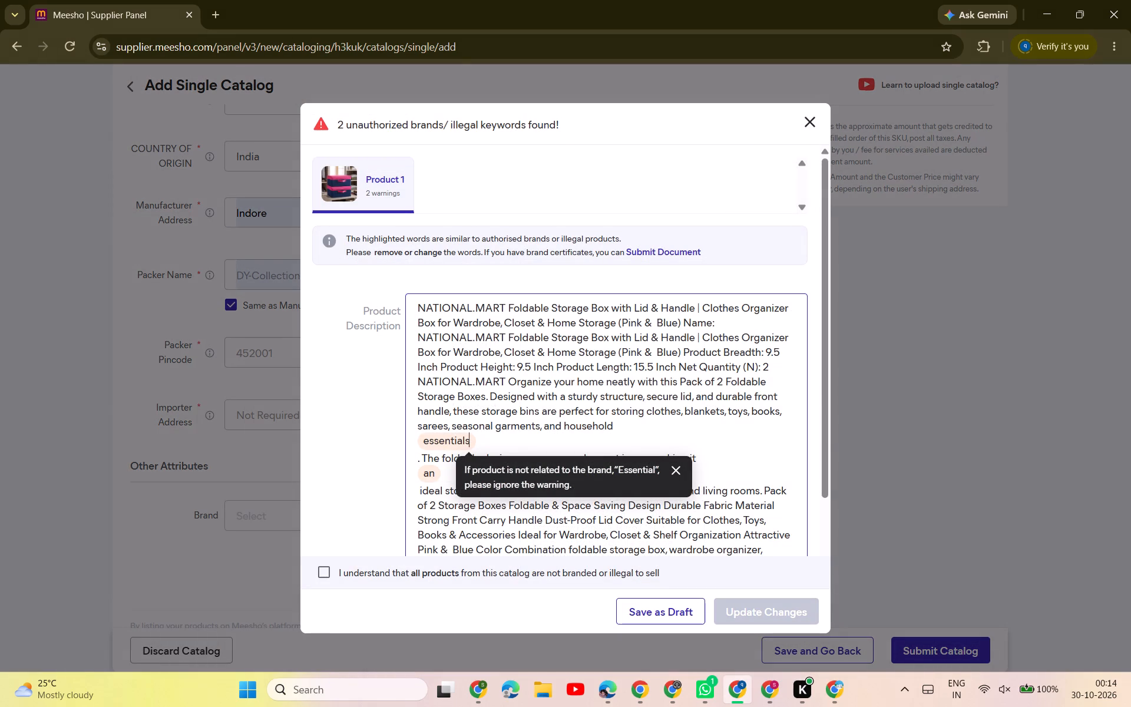
key("backslash")
key("BackSpace")
left_click(451, 466)
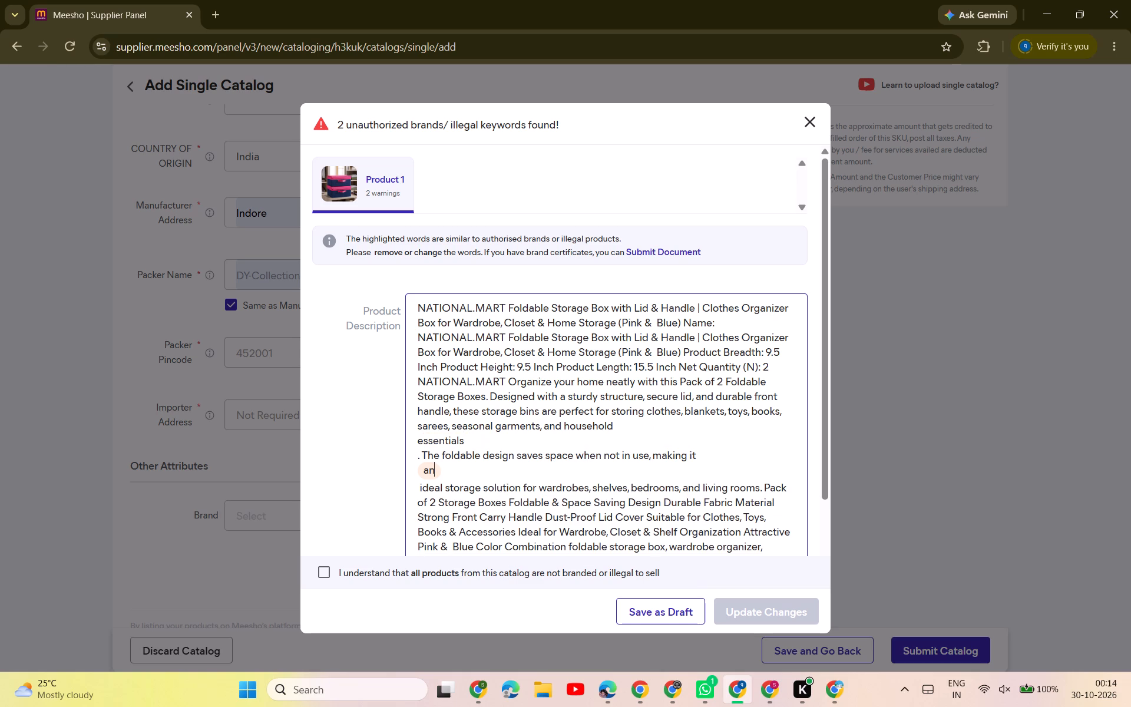
key("backslash")
key("BackSpace")
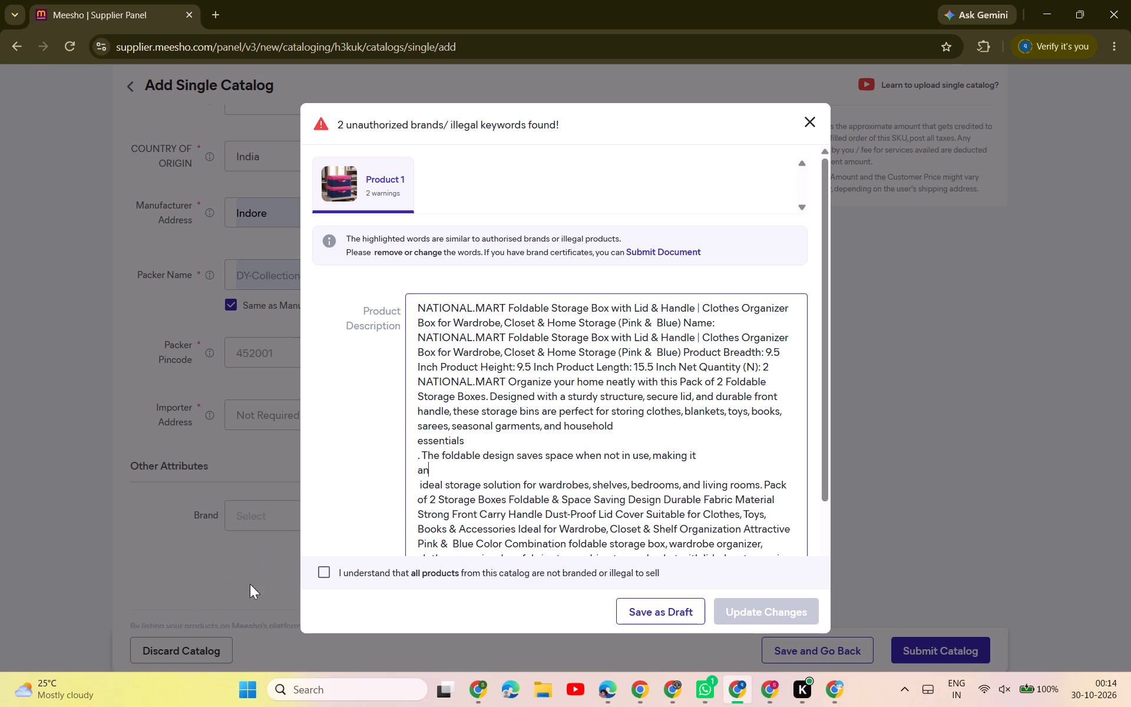
left_click(322, 571)
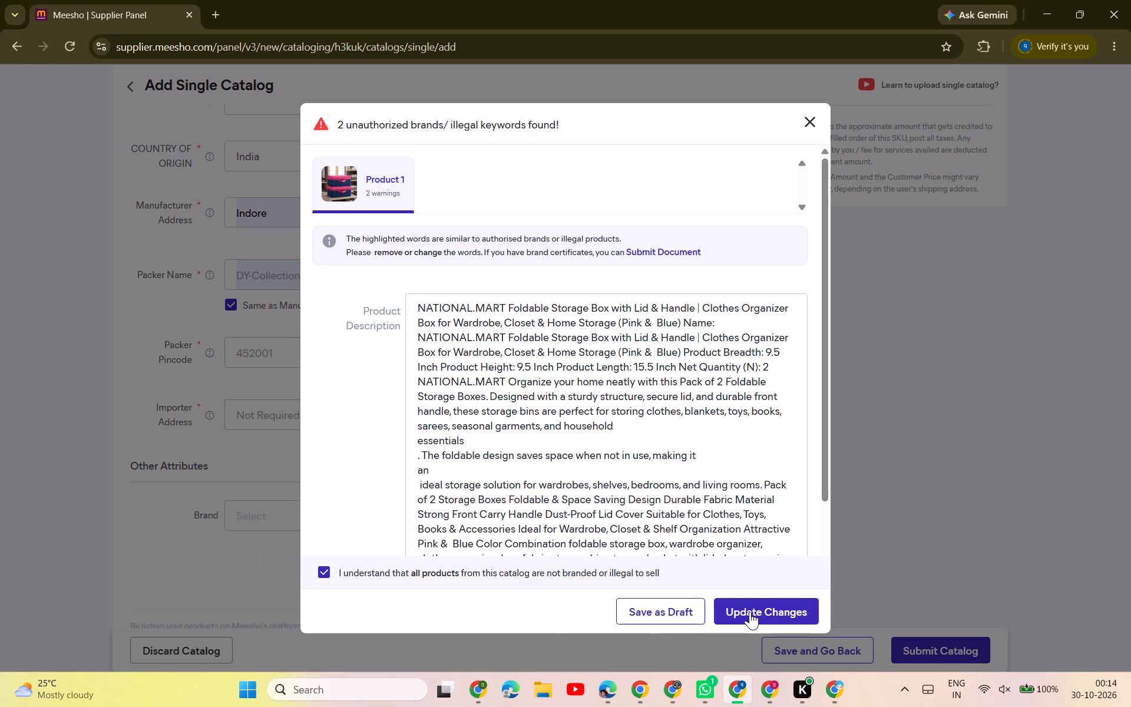
left_click(755, 612)
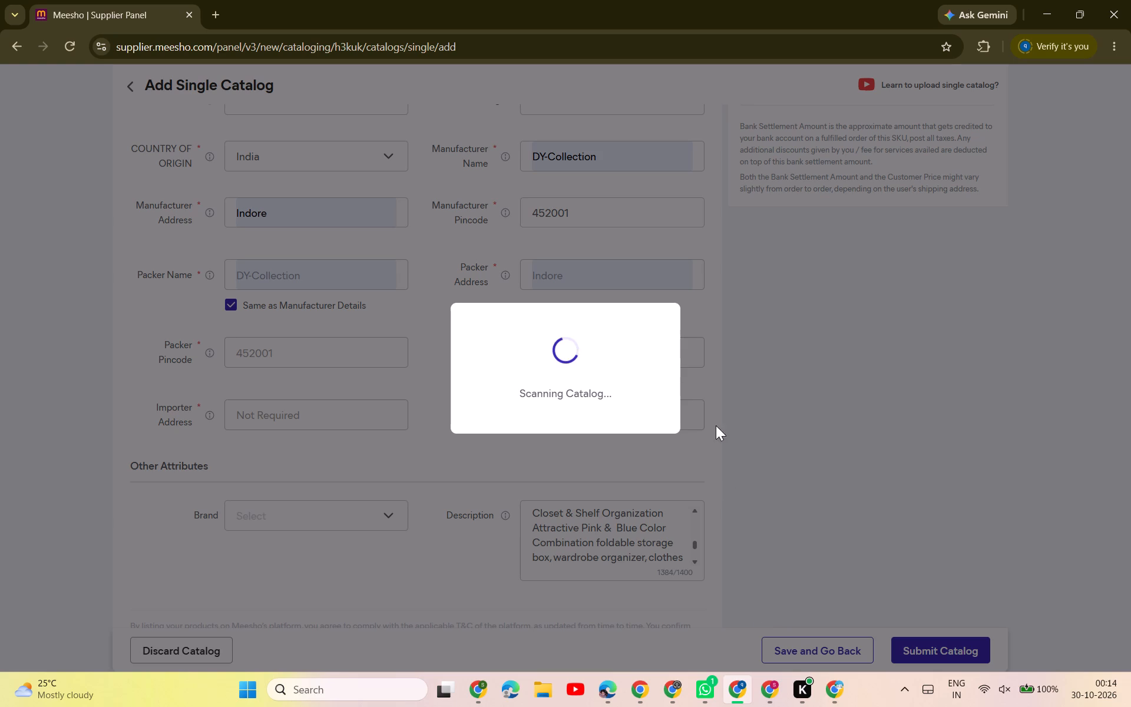
left_click(663, 395)
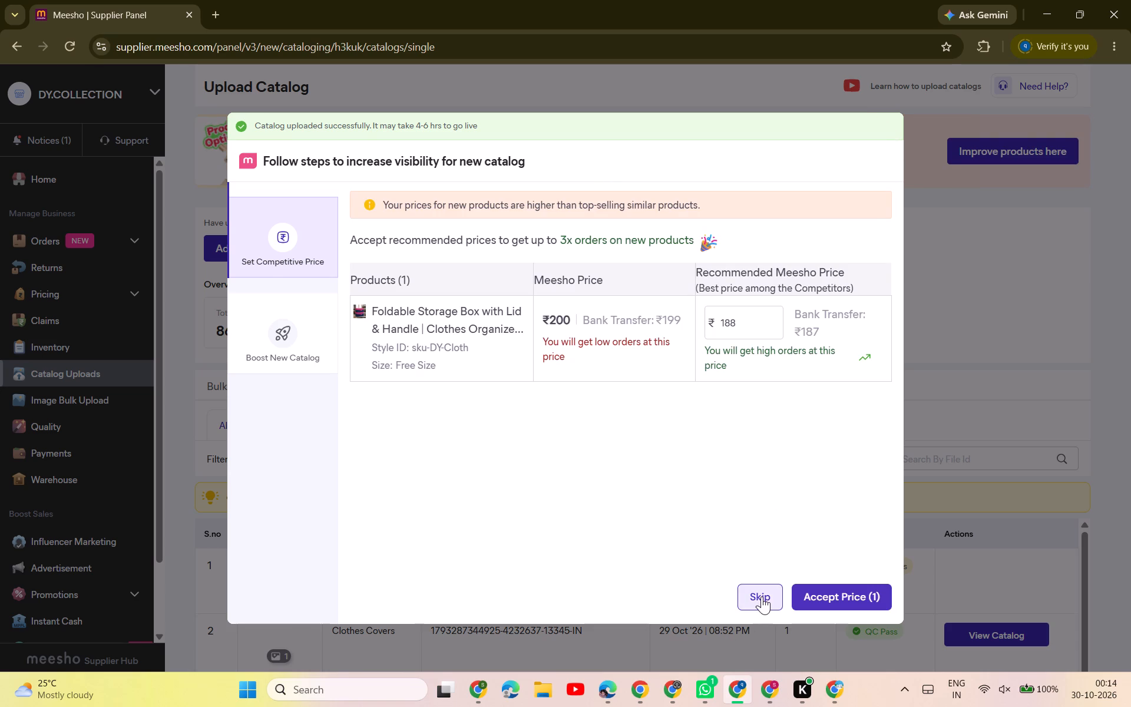
Skip the recommended competitive price and dismiss the steps for increasing the new catalog's visibility.
left_click(762, 596)
left_click(882, 164)
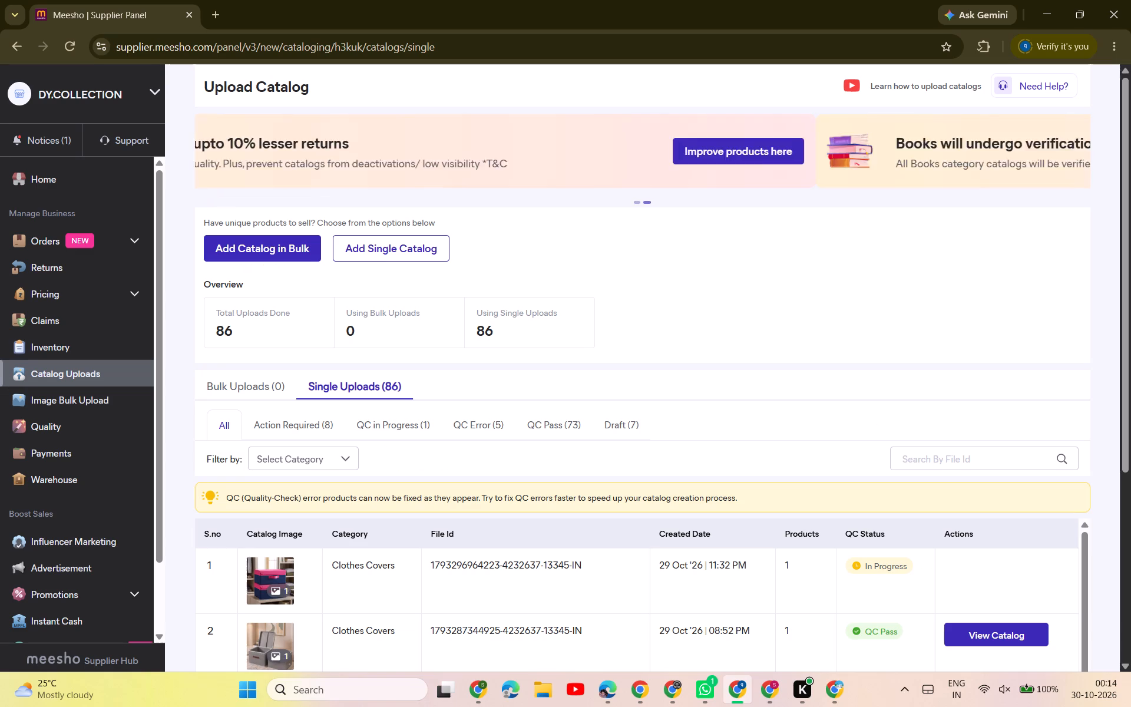
Look through the single uploads list and the QC statuses, including that of the newly submitted storage box catalog.
scroll(789, 243, "down", 3)
scroll(733, 380, "up", 1)
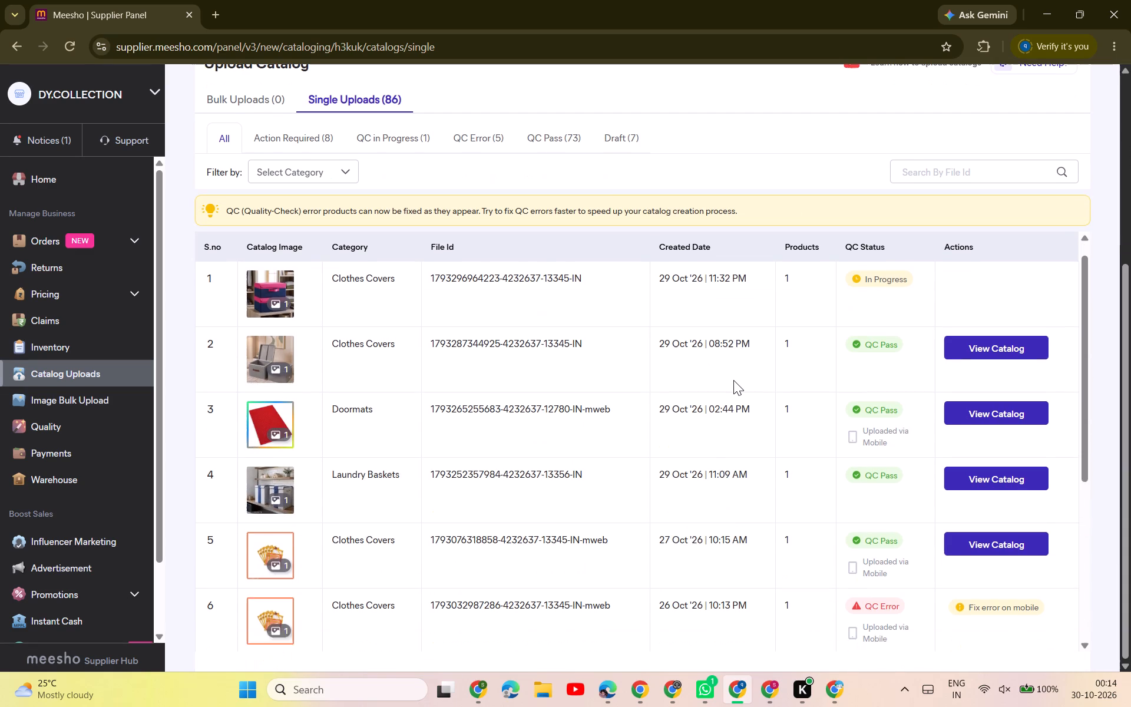
scroll(733, 380, "up", 3)
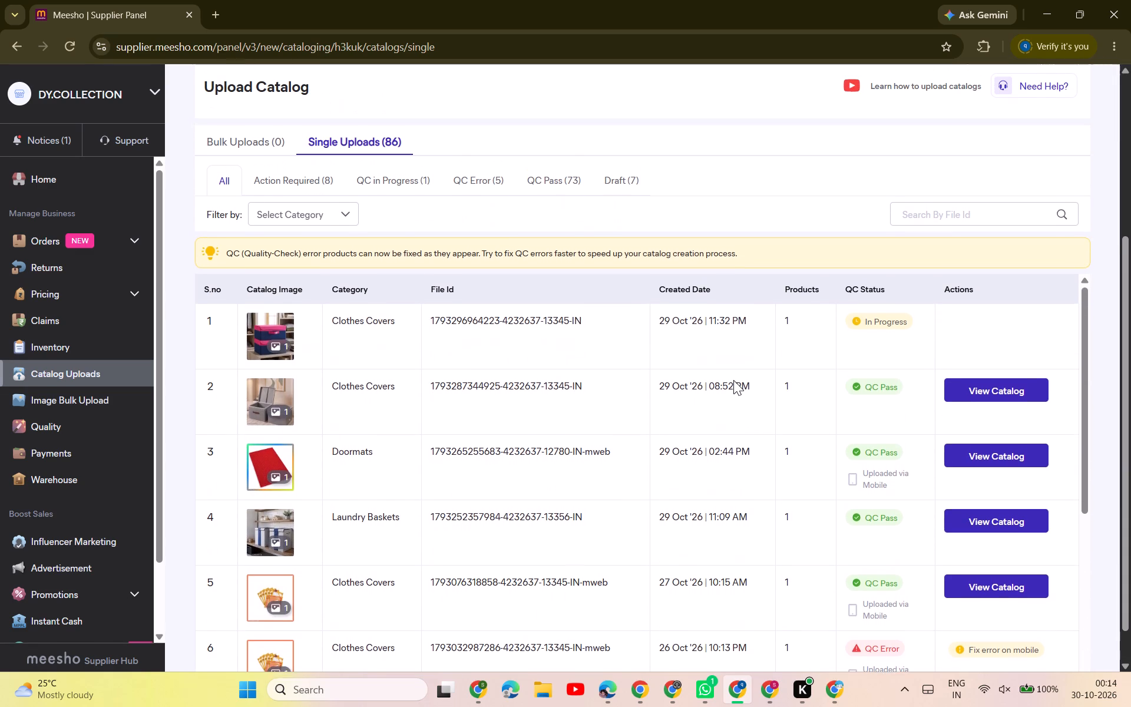
scroll(733, 380, "up", 3)
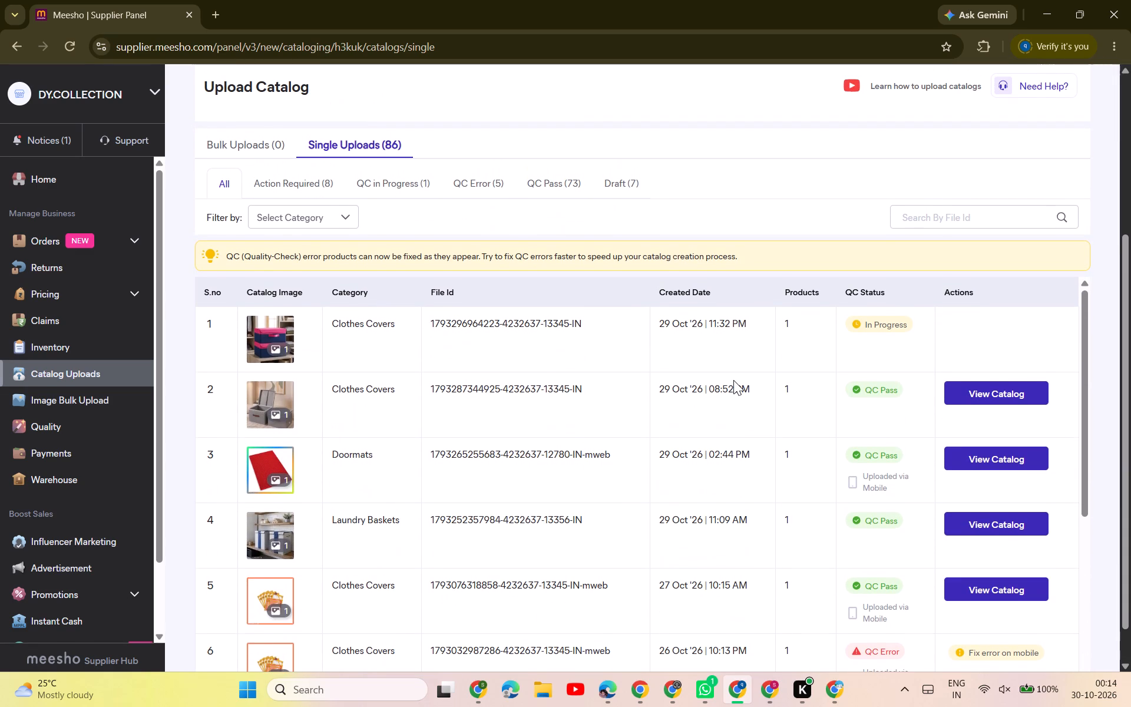
scroll(733, 380, "up", 1)
Start a new single catalog in the Clothes Covers category under Home & Kitchen.
left_click(433, 247)
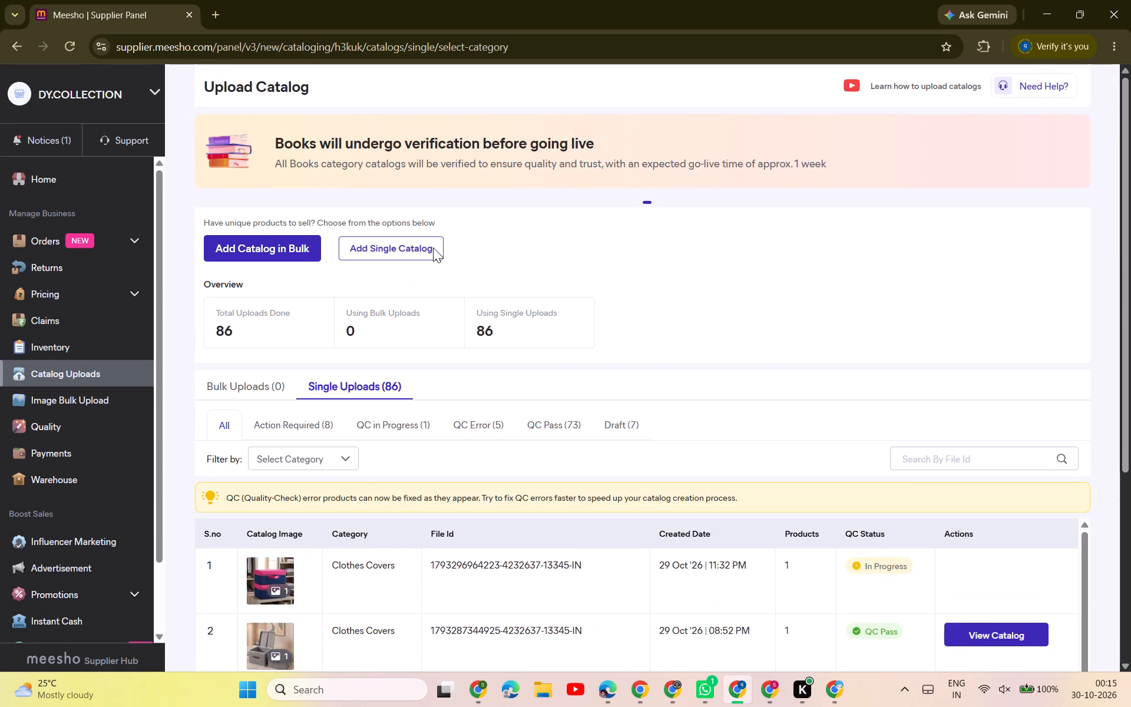
left_click(382, 217)
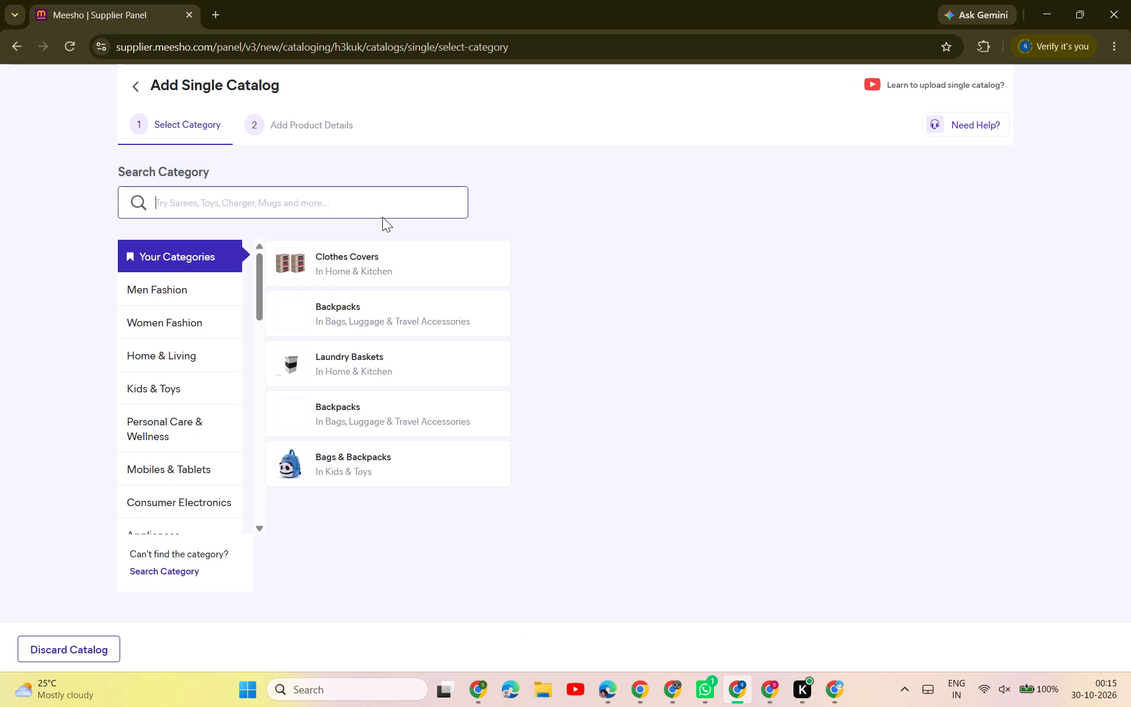
left_click(350, 274)
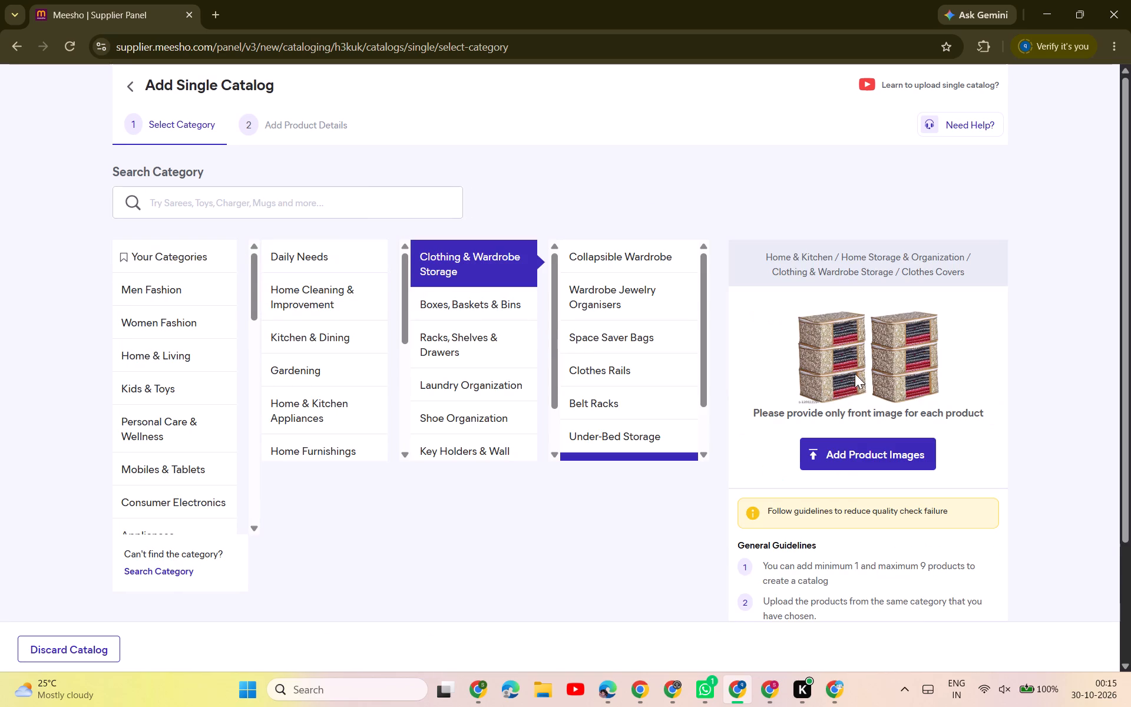
Choose image file 7 from the Downloads folder as the new catalog's front product image.
left_click(861, 460)
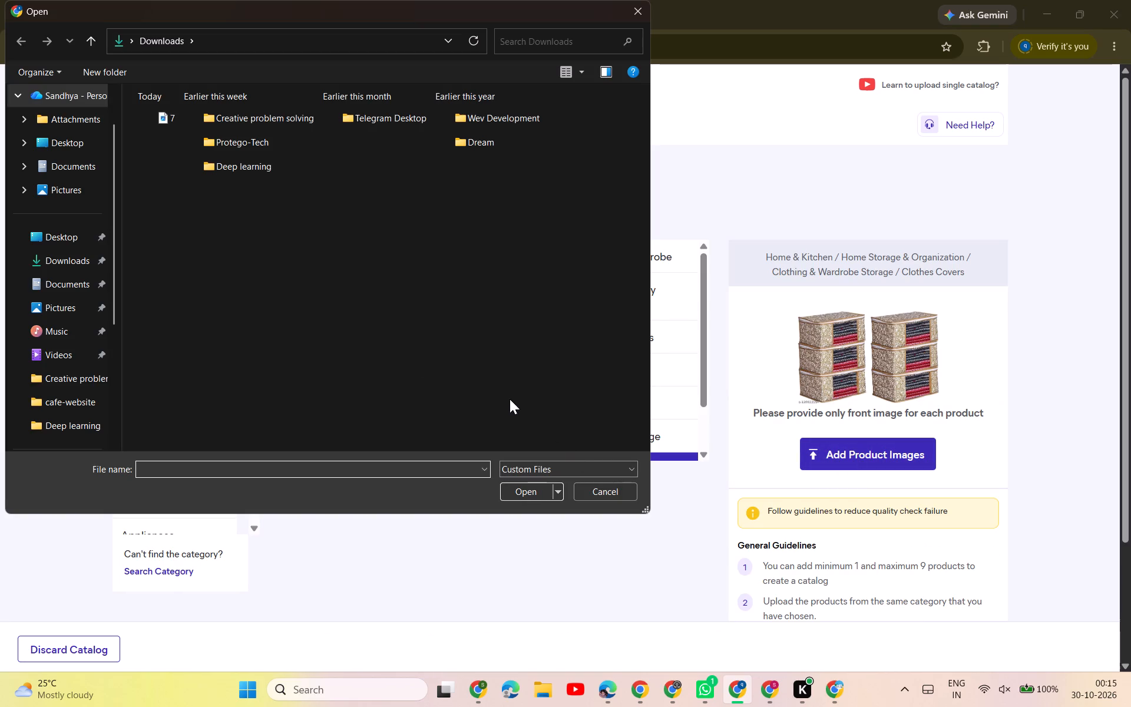
left_click(153, 121)
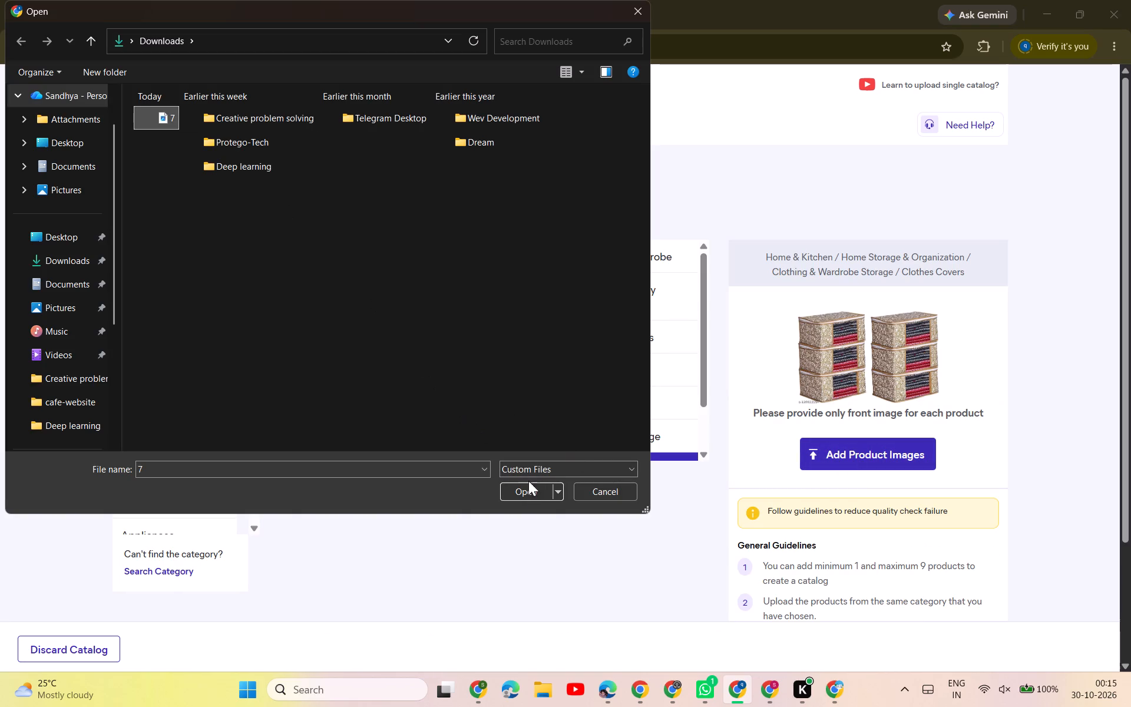
Upload image file 7 as the Clothes Covers catalog's front product image and continue to adding the product details.
left_click(535, 493)
left_click(783, 554)
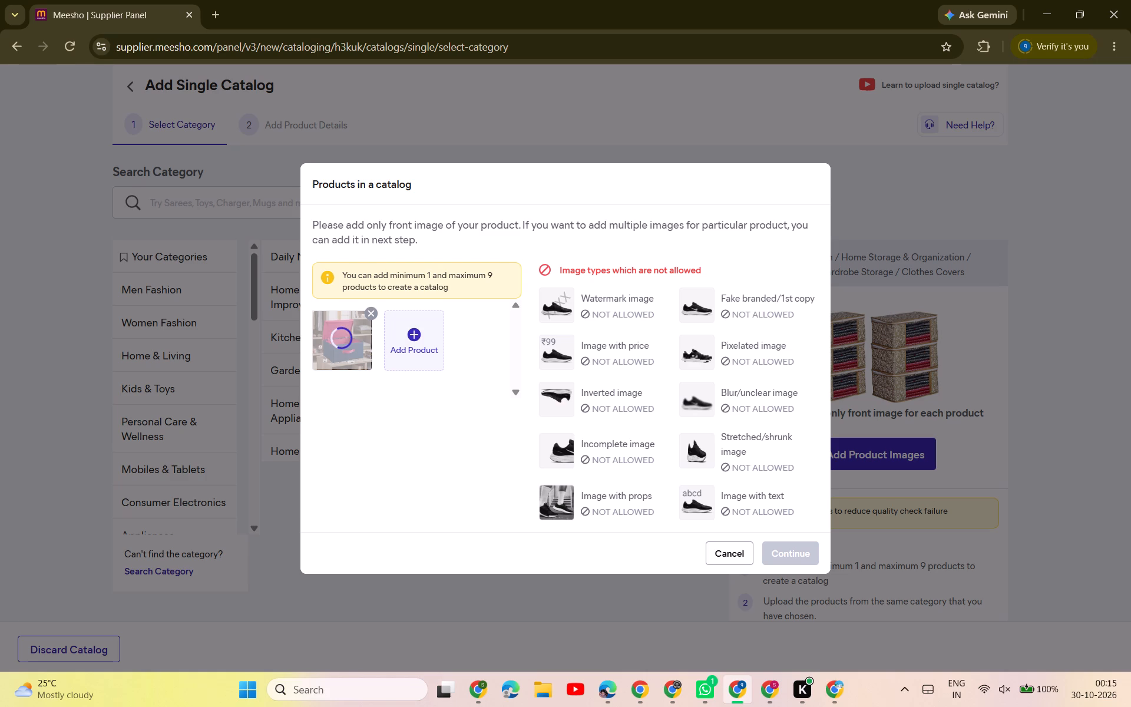
scroll(696, 389, "down", 2)
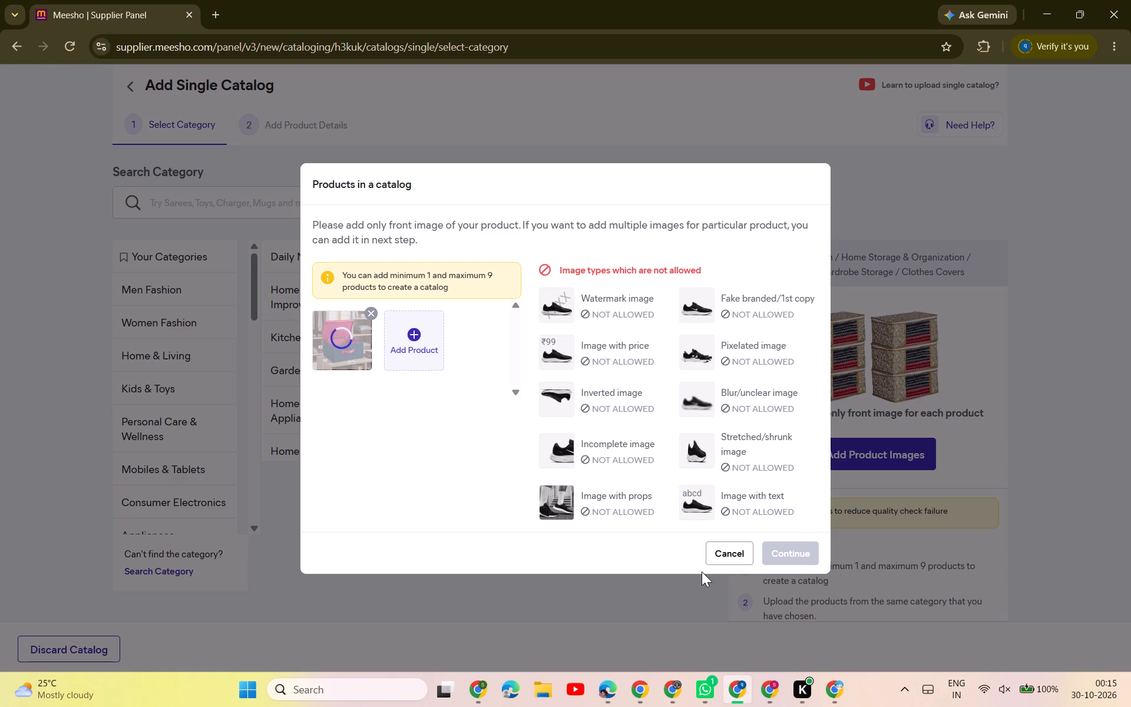
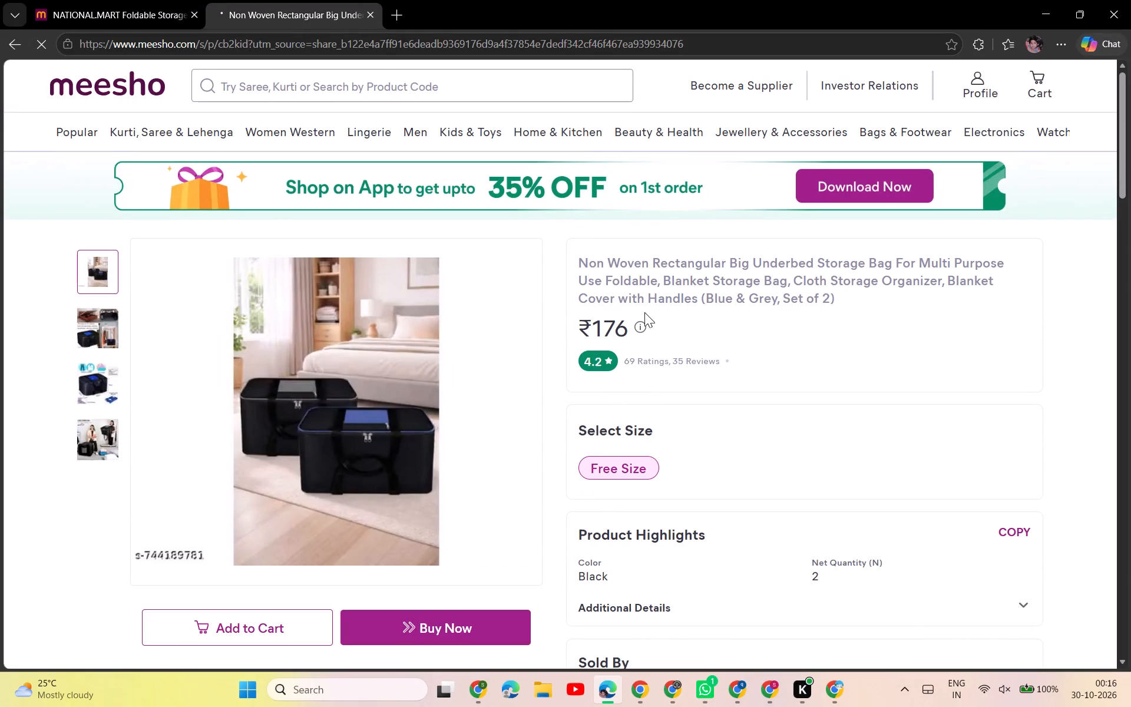
scroll(438, 430, "down", 1)
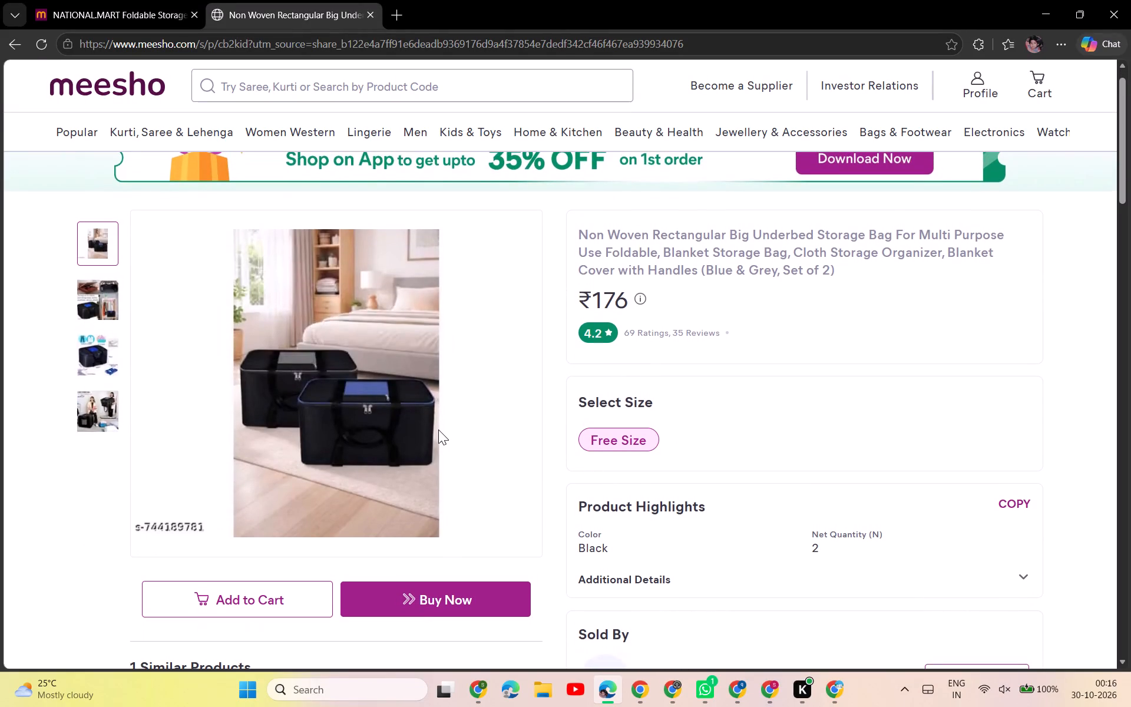
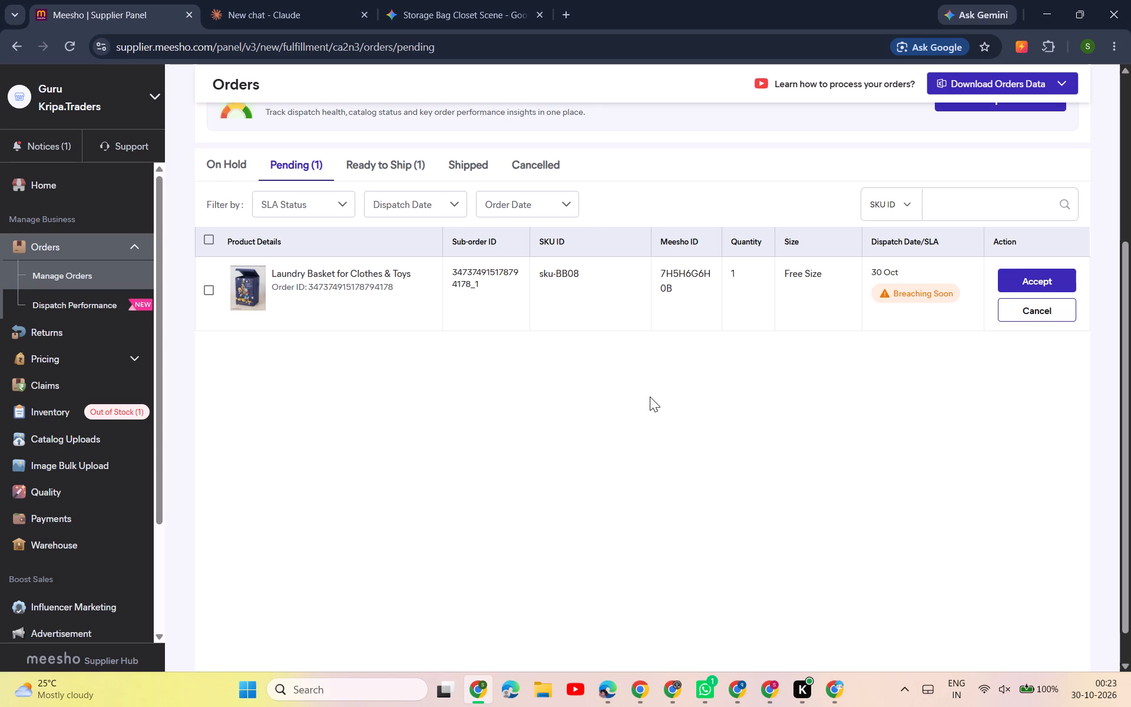
scroll(650, 397, "up", 2)
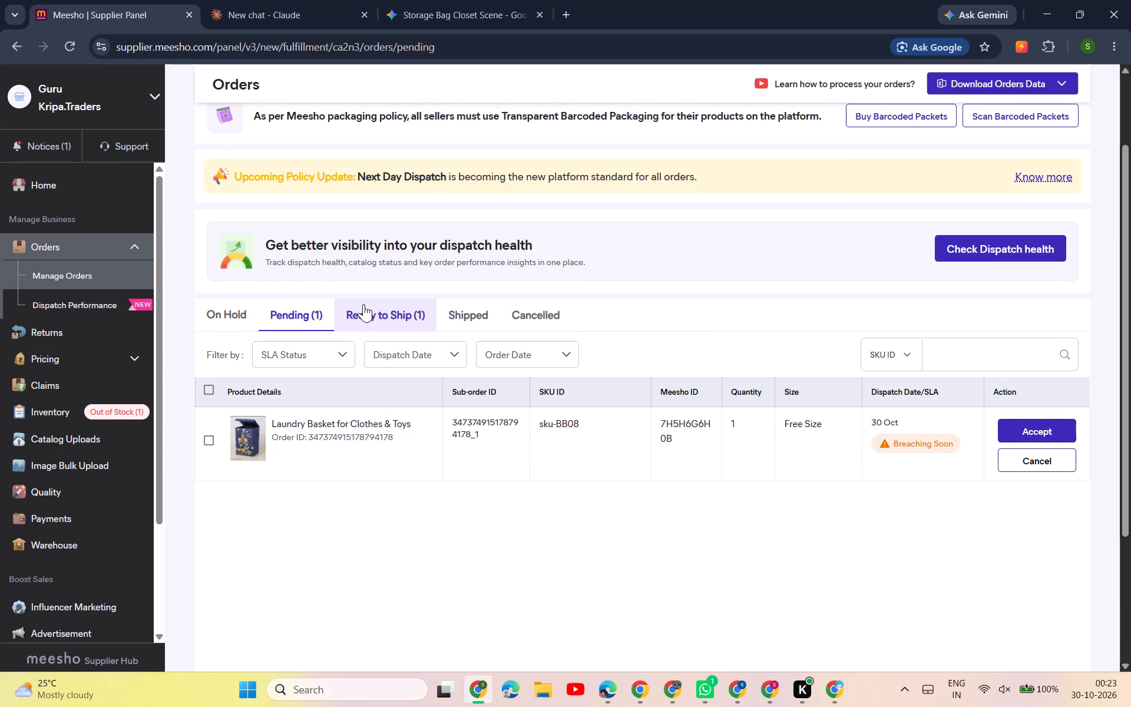
Review the Ready to Ship orders of the Guru Kripa.Traders account.
left_click(363, 304)
scroll(626, 417, "down", 2)
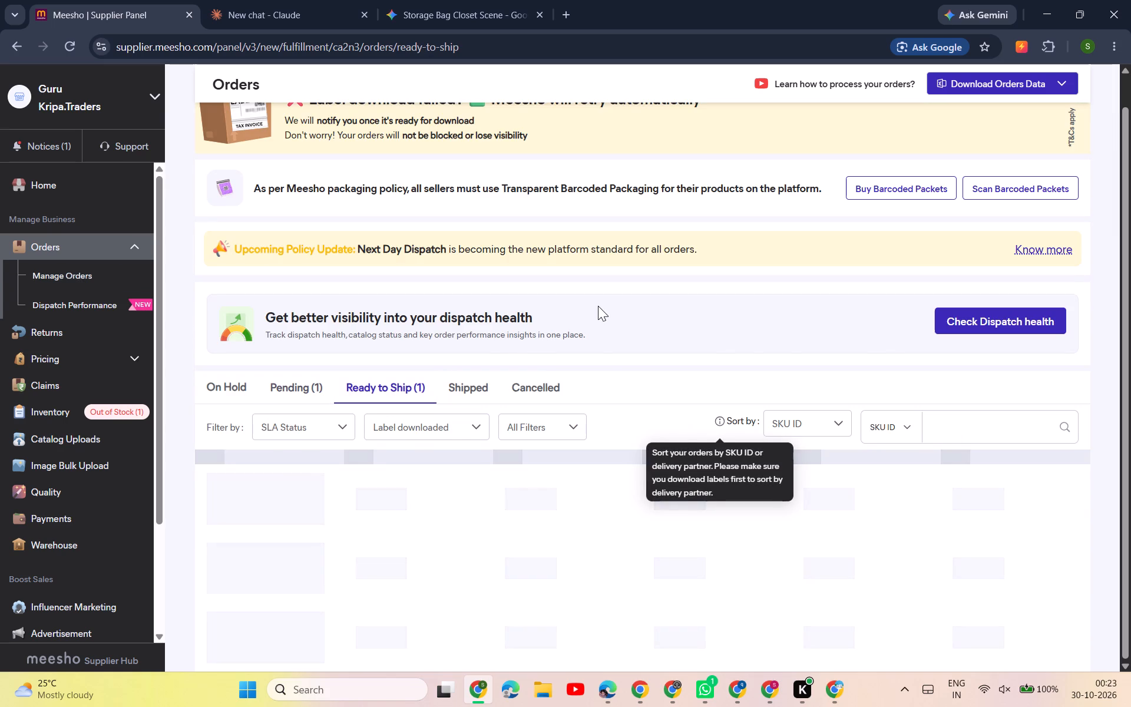
scroll(598, 306, "down", 1)
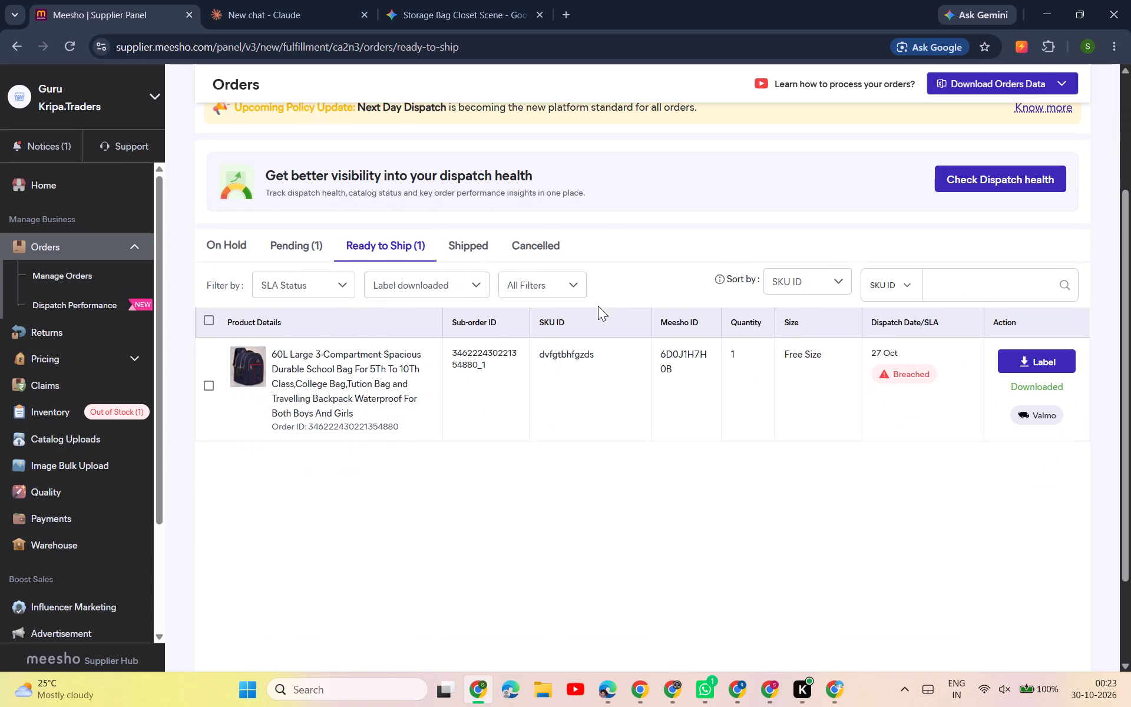
scroll(598, 306, "down", 2)
scroll(350, 274, "up", 2)
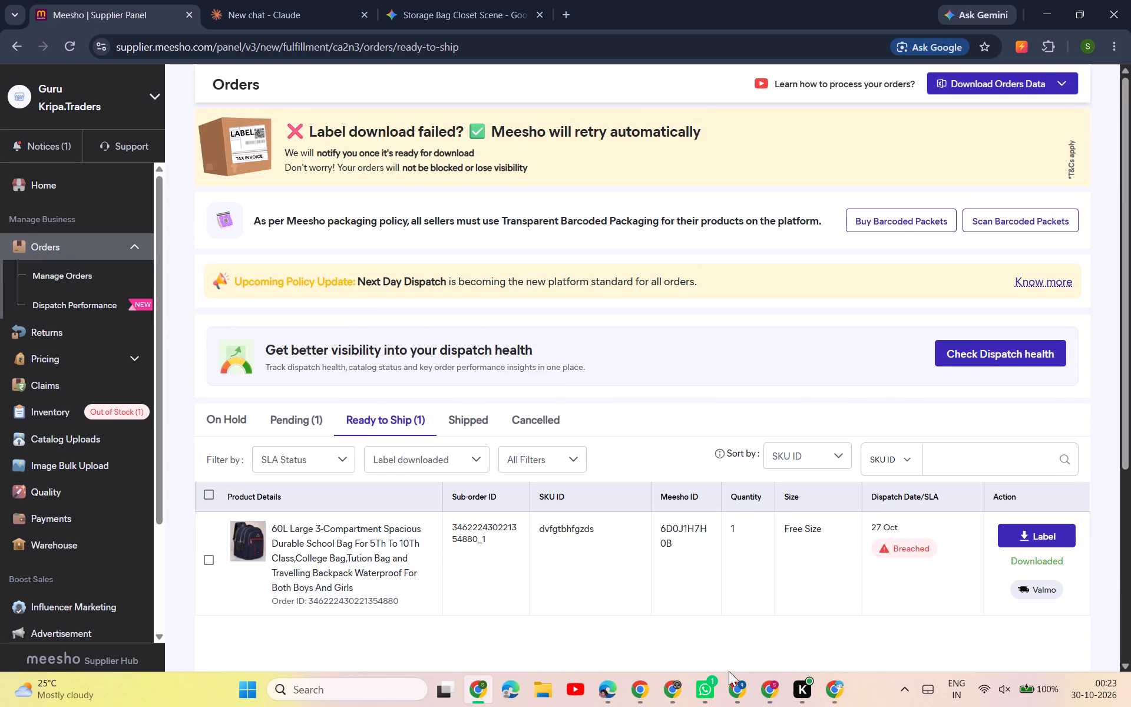
Switch to the DY.COLLECTION supplier panel in its Chrome profile and review the account's pending orders.
left_click(736, 699)
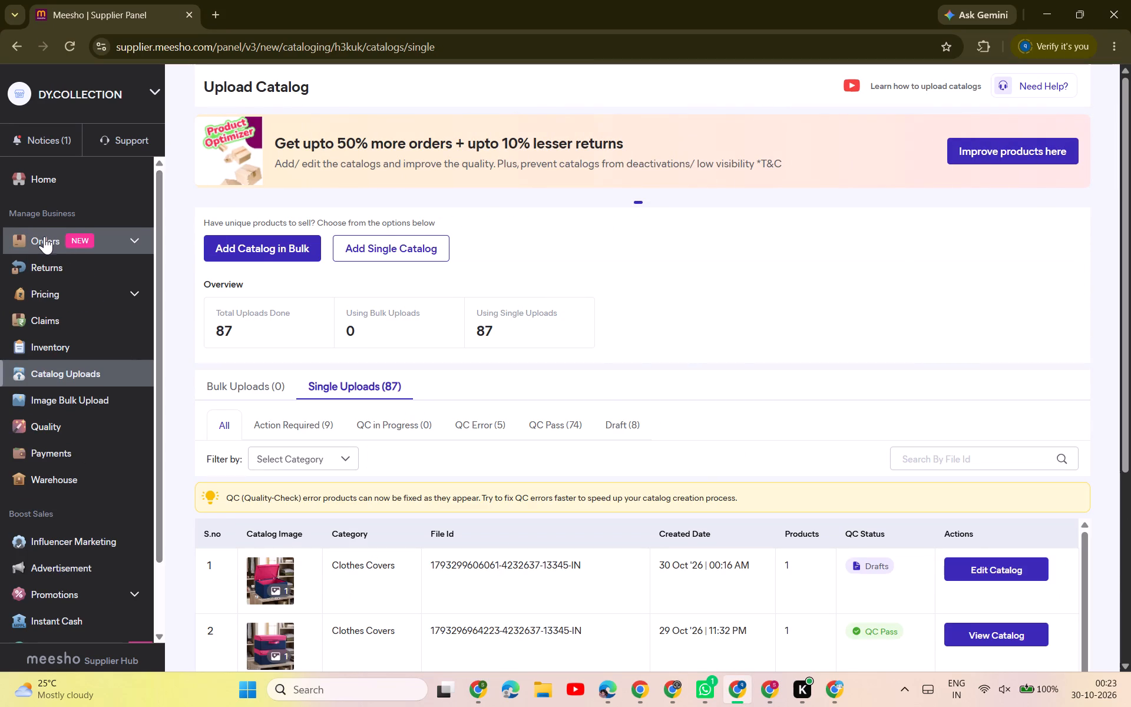
left_click(44, 237)
scroll(421, 446, "down", 1)
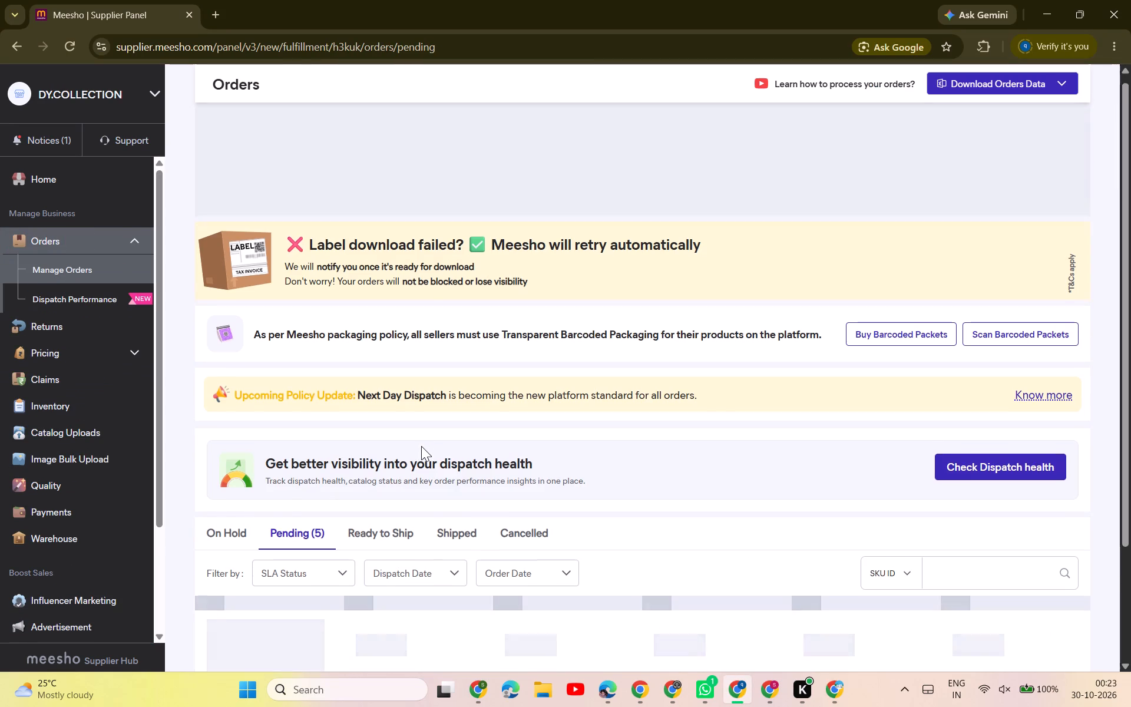
scroll(421, 446, "down", 1)
scroll(468, 281, "down", 1)
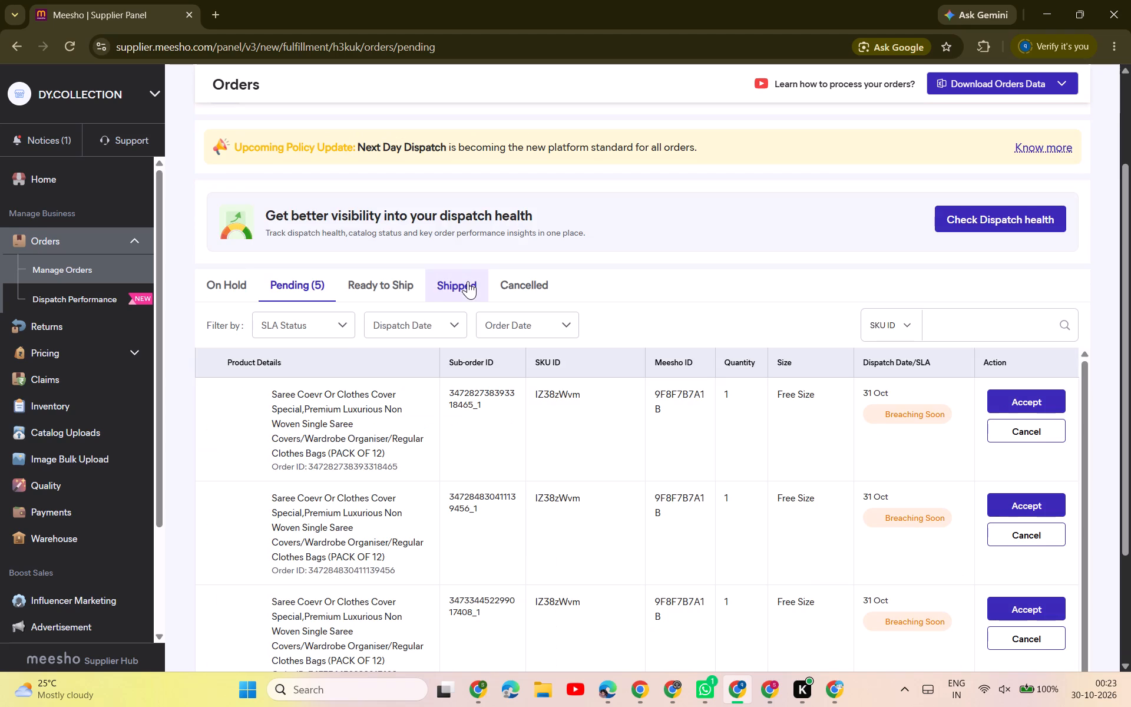
scroll(647, 312, "down", 2)
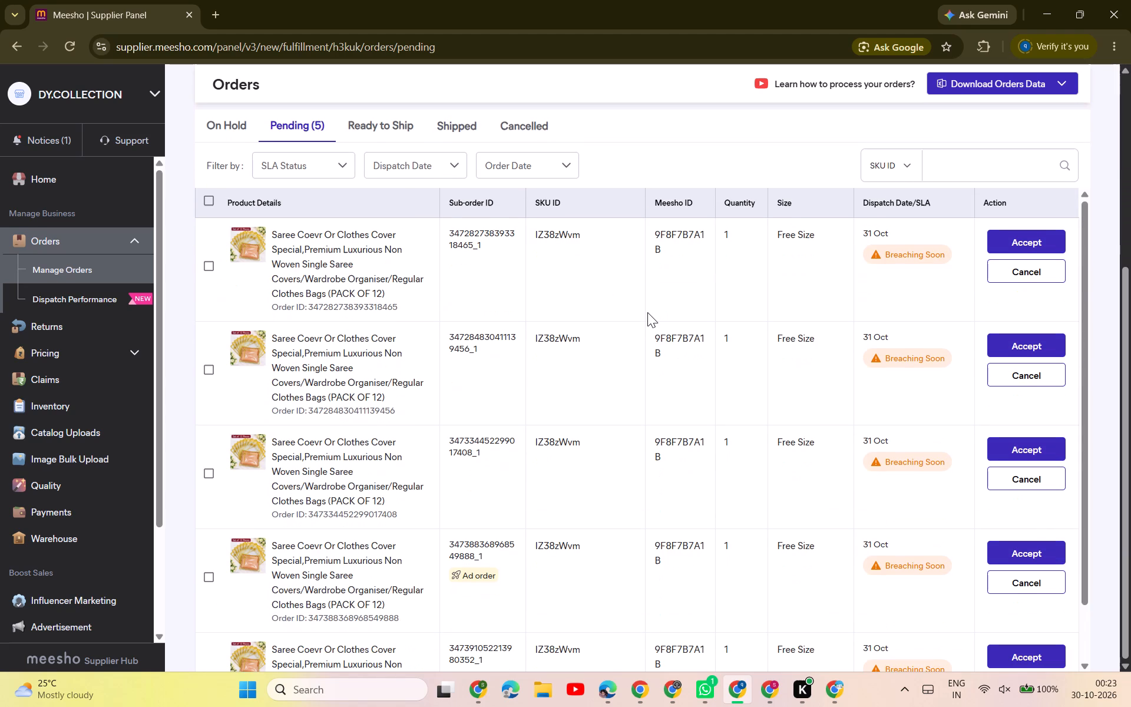
scroll(541, 478, "down", 4)
scroll(541, 478, "up", 7)
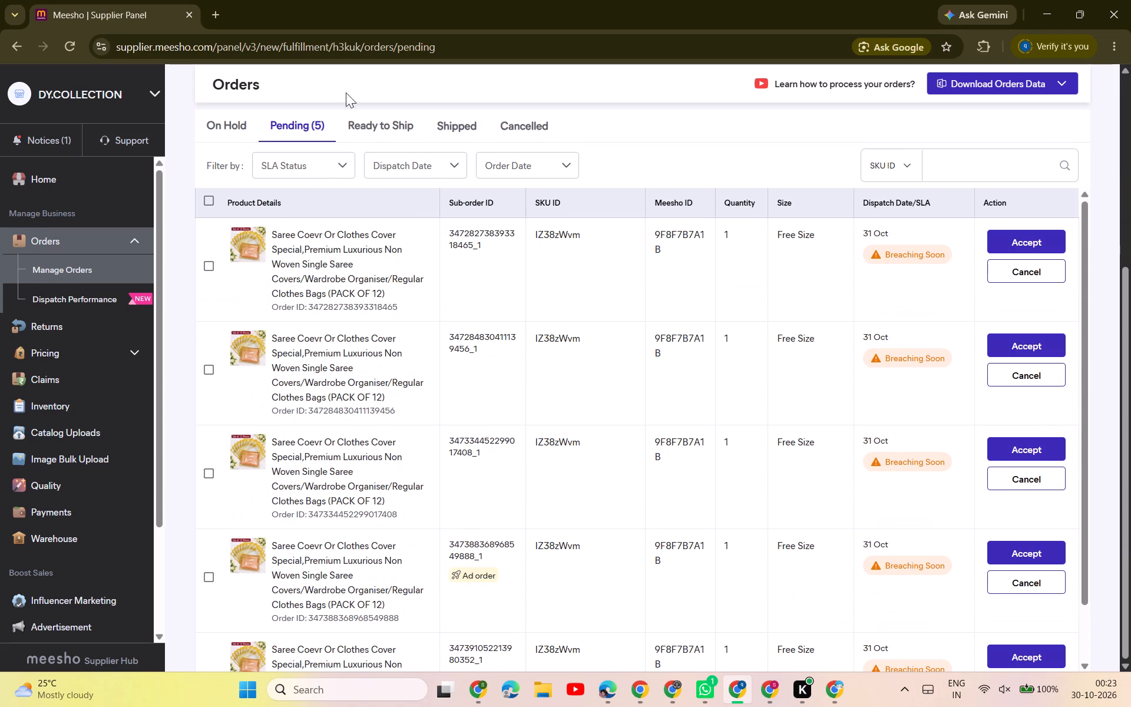
Examine the Ready to Ship orders of the DY.COLLECTION account, checking products, SKUs and dispatch dates.
left_click(366, 130)
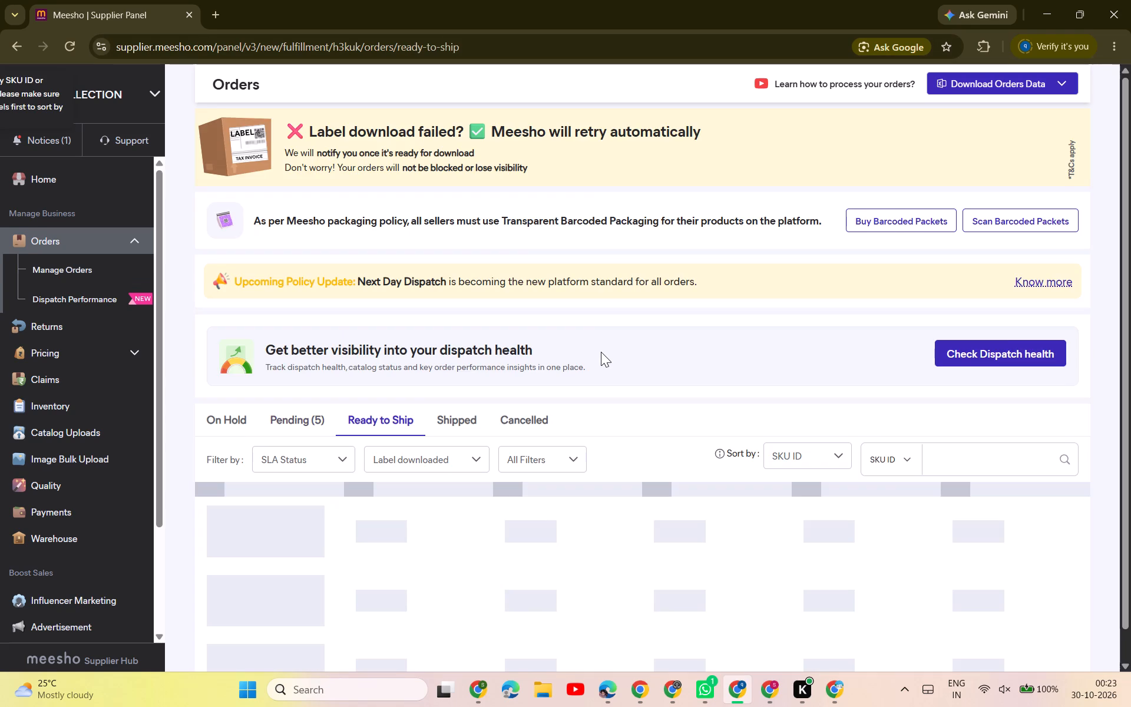
scroll(601, 352, "down", 4)
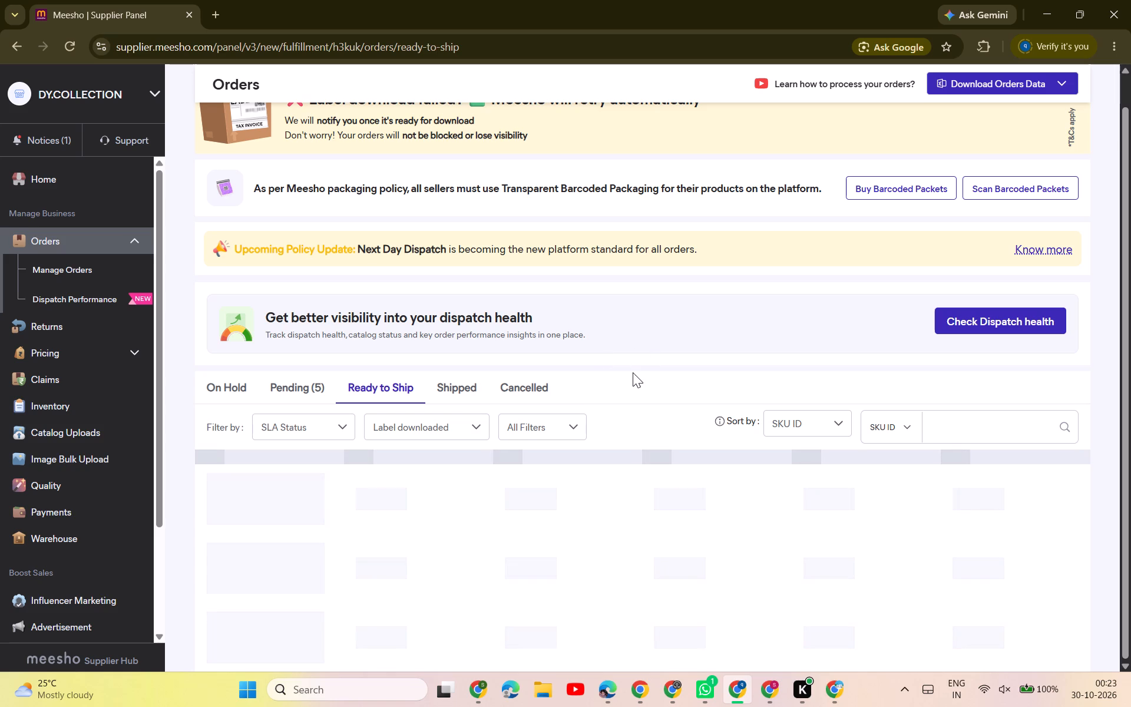
scroll(633, 372, "down", 3)
scroll(550, 471, "down", 6)
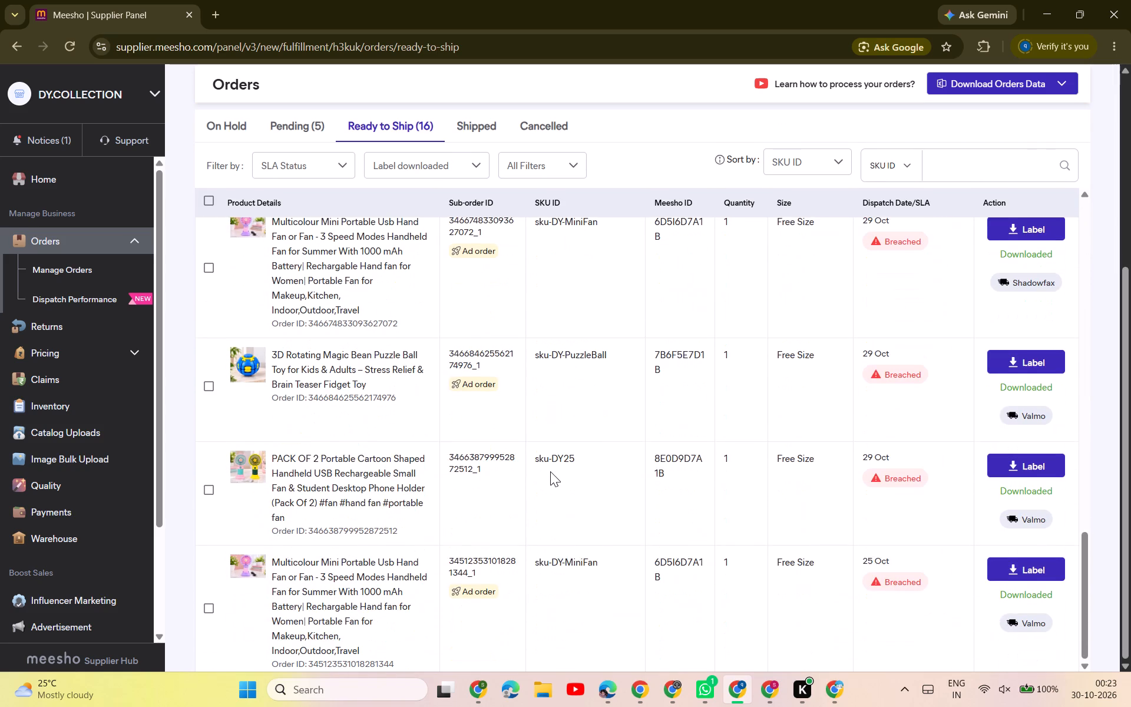
scroll(550, 471, "up", 3)
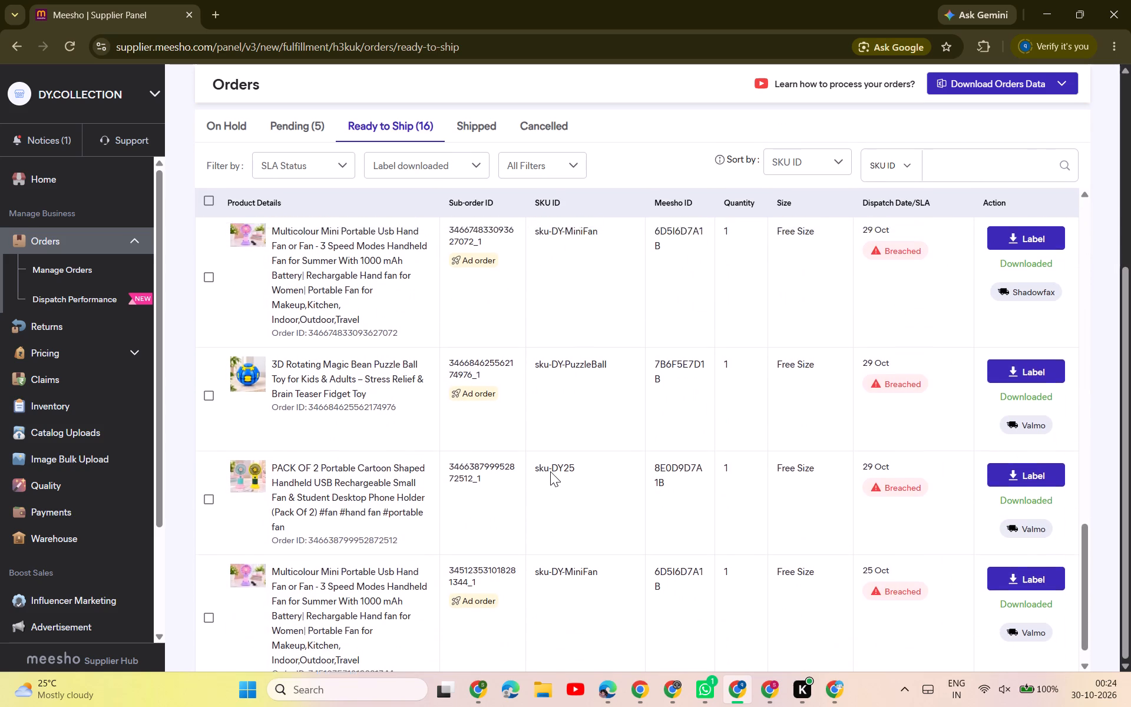
scroll(550, 471, "up", 4)
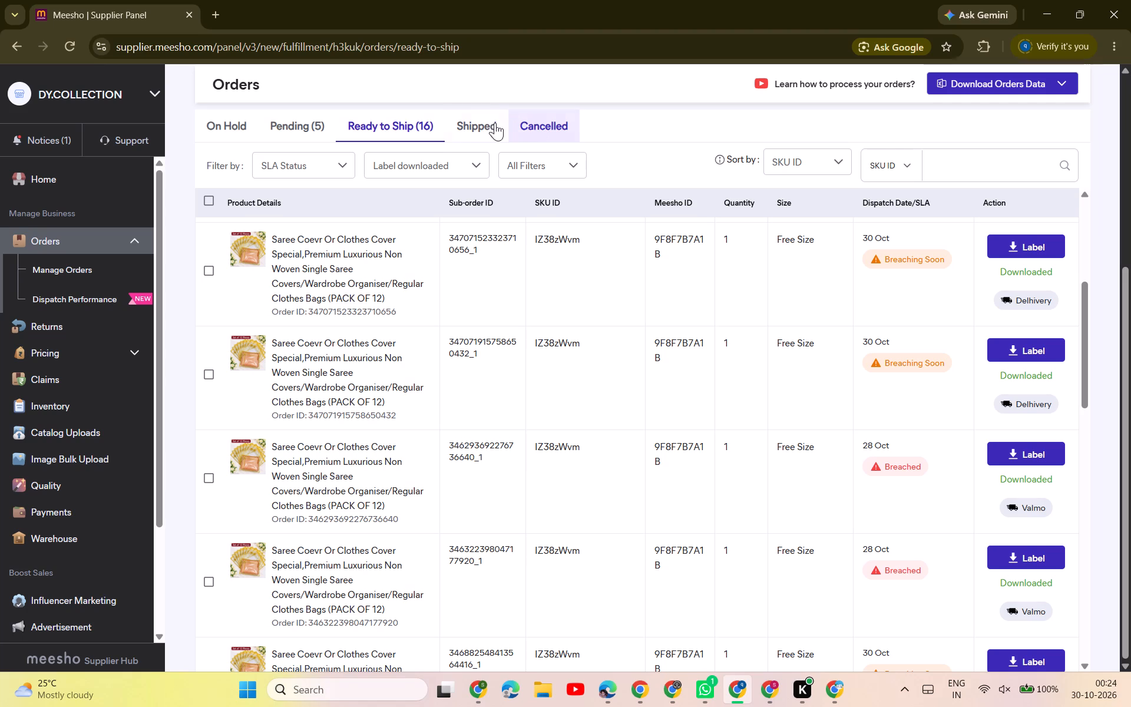
Examine the Shipped orders of the DY.COLLECTION account, checking the shipped products, SKUs and delivery partners.
left_click(480, 125)
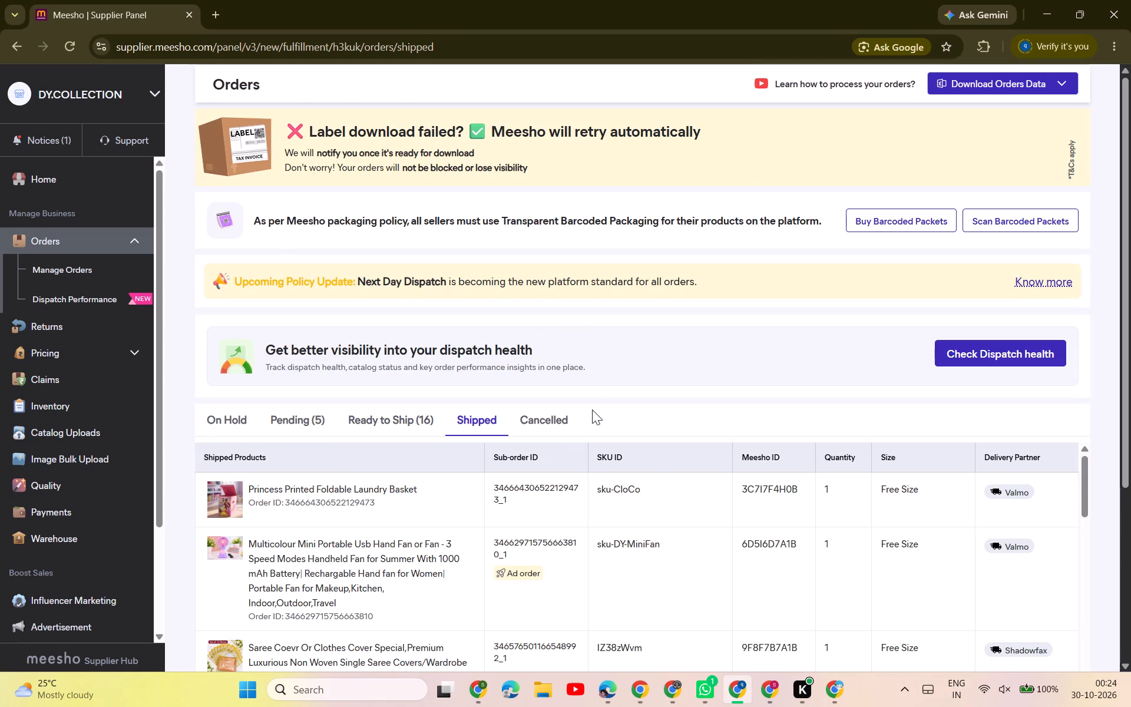
scroll(592, 409, "down", 2)
scroll(551, 467, "down", 4)
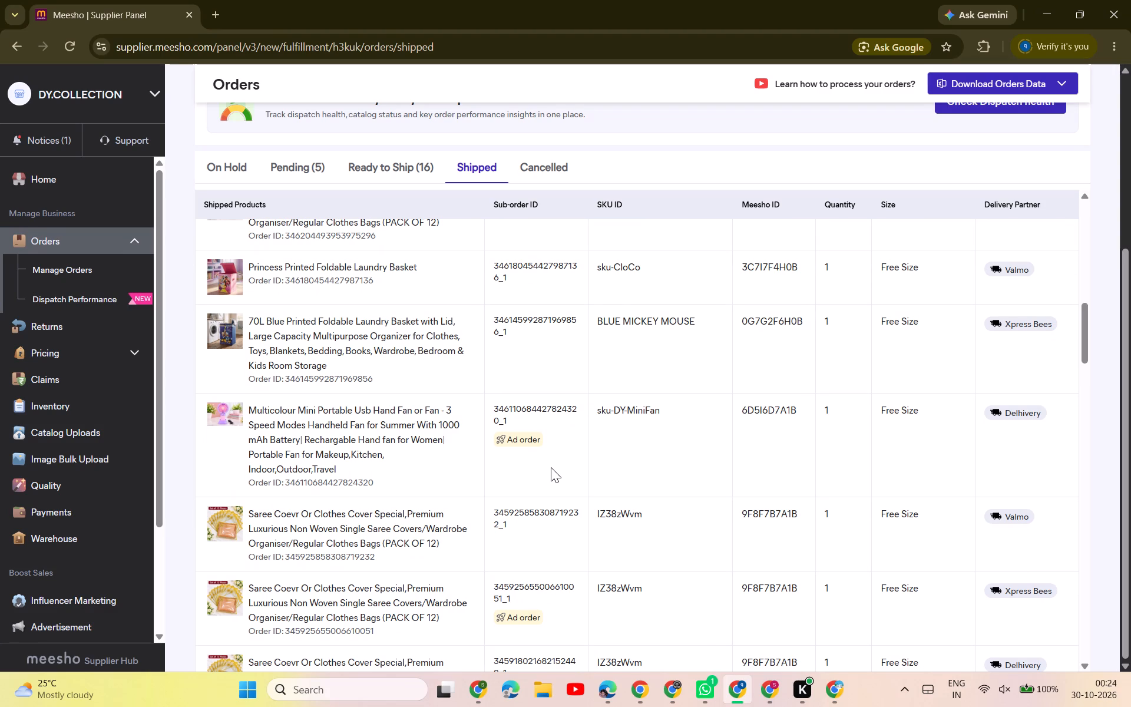
scroll(323, 369, "up", 3)
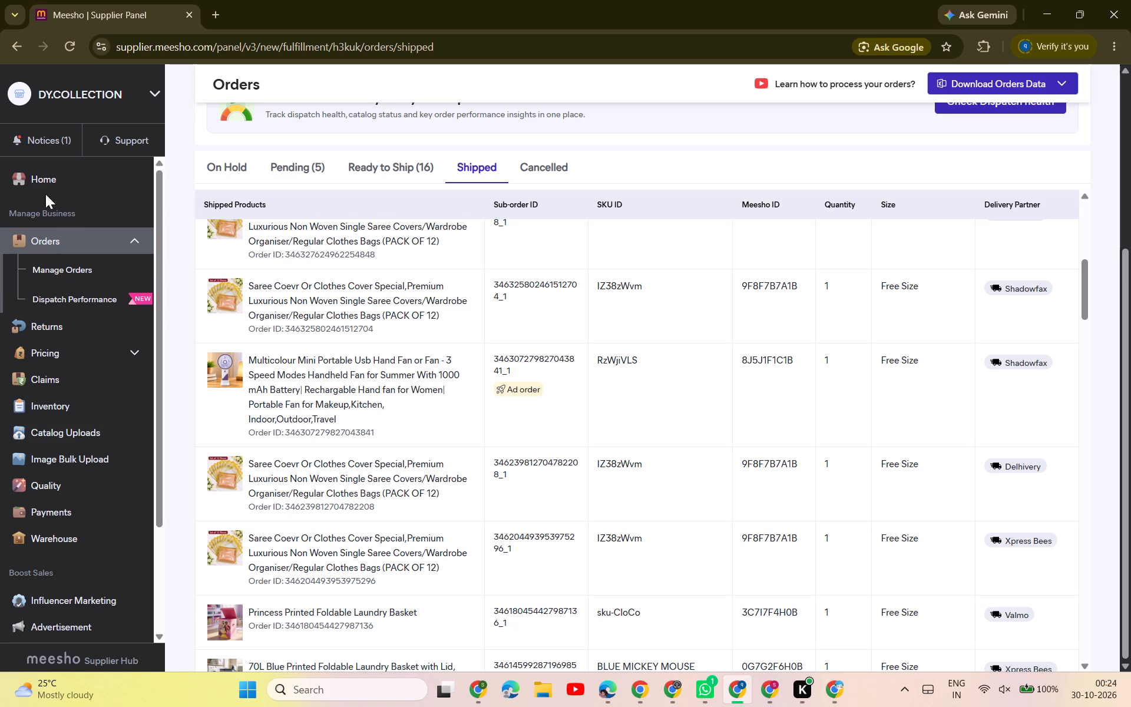
scroll(576, 406, "up", 11)
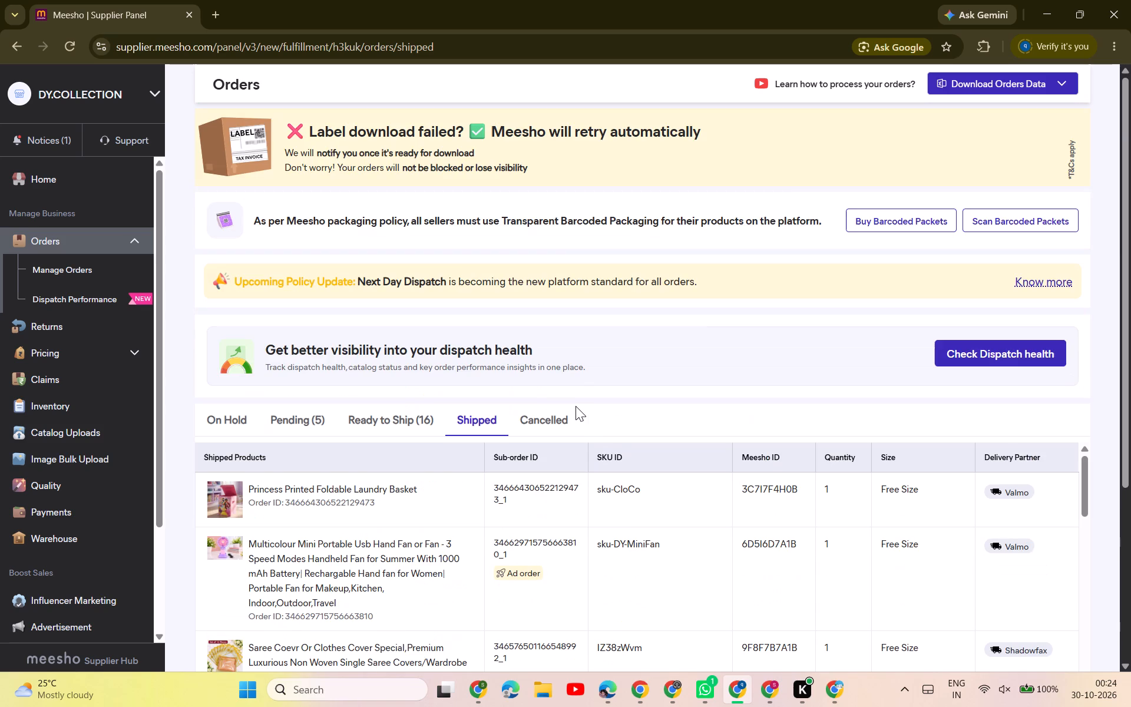
scroll(690, 359, "up", 1)
scroll(690, 359, "down", 3)
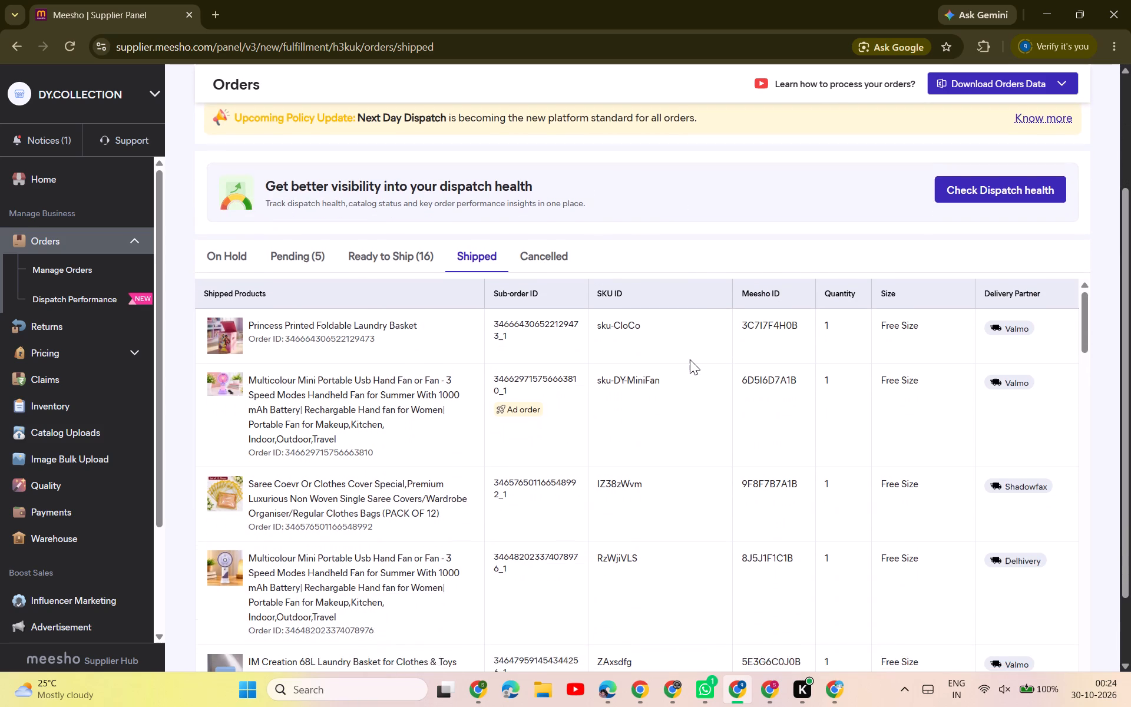
scroll(690, 359, "up", 2)
scroll(686, 247, "down", 1)
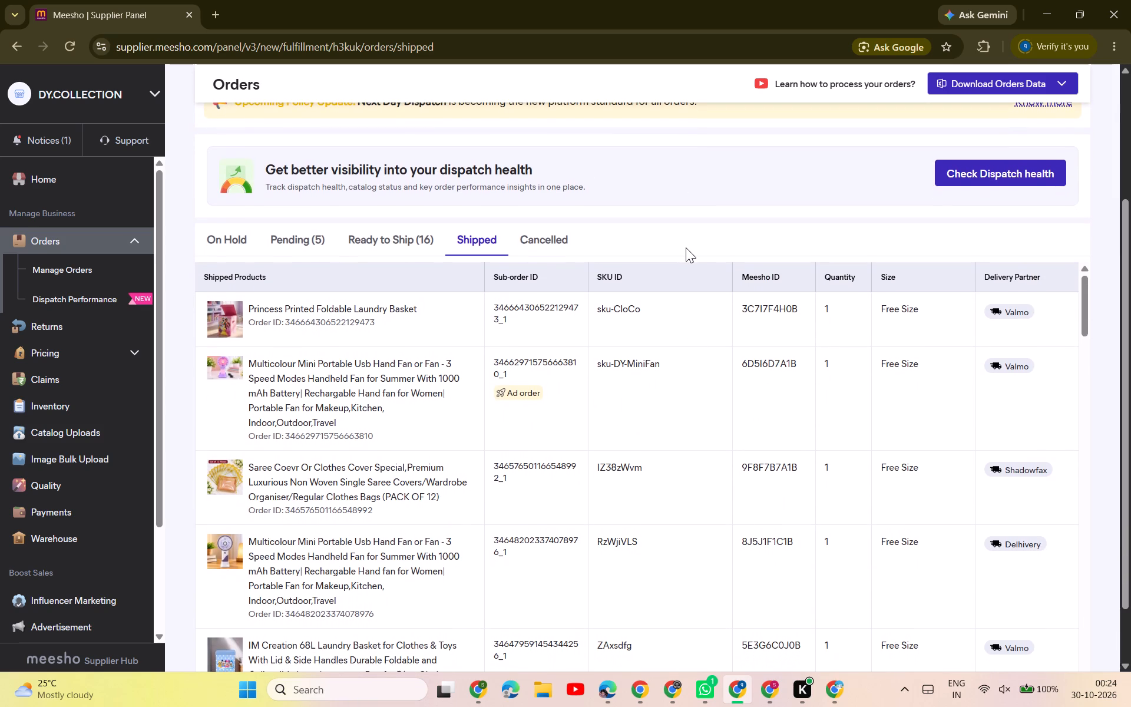
scroll(686, 247, "down", 1)
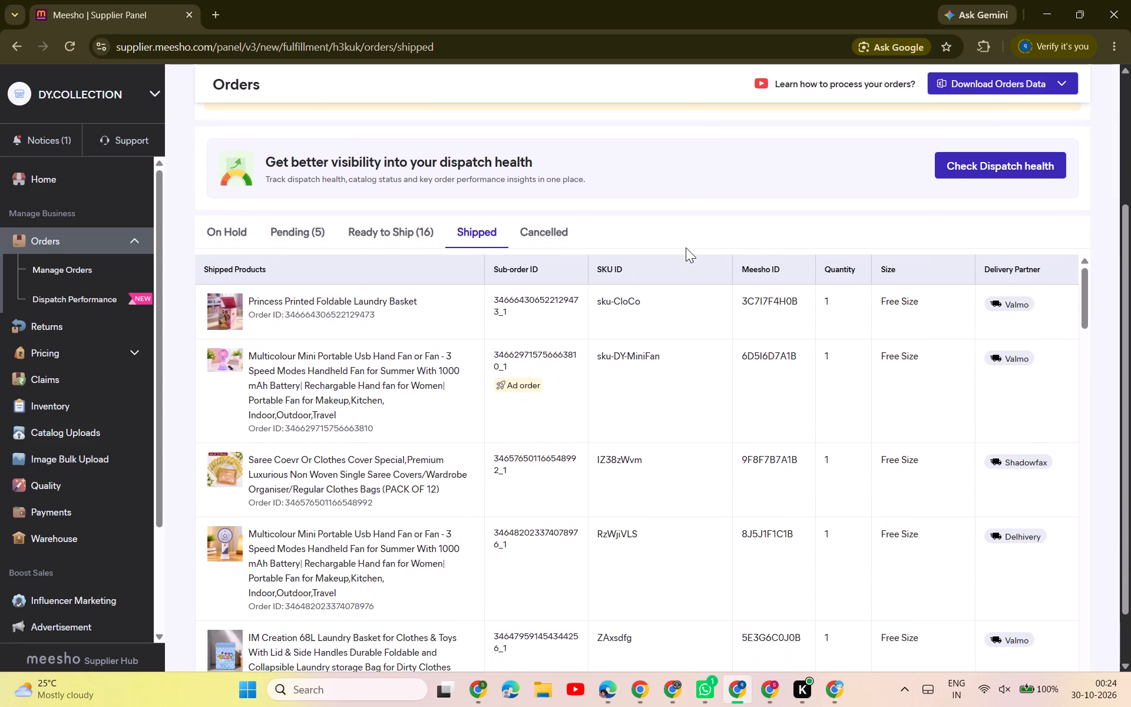
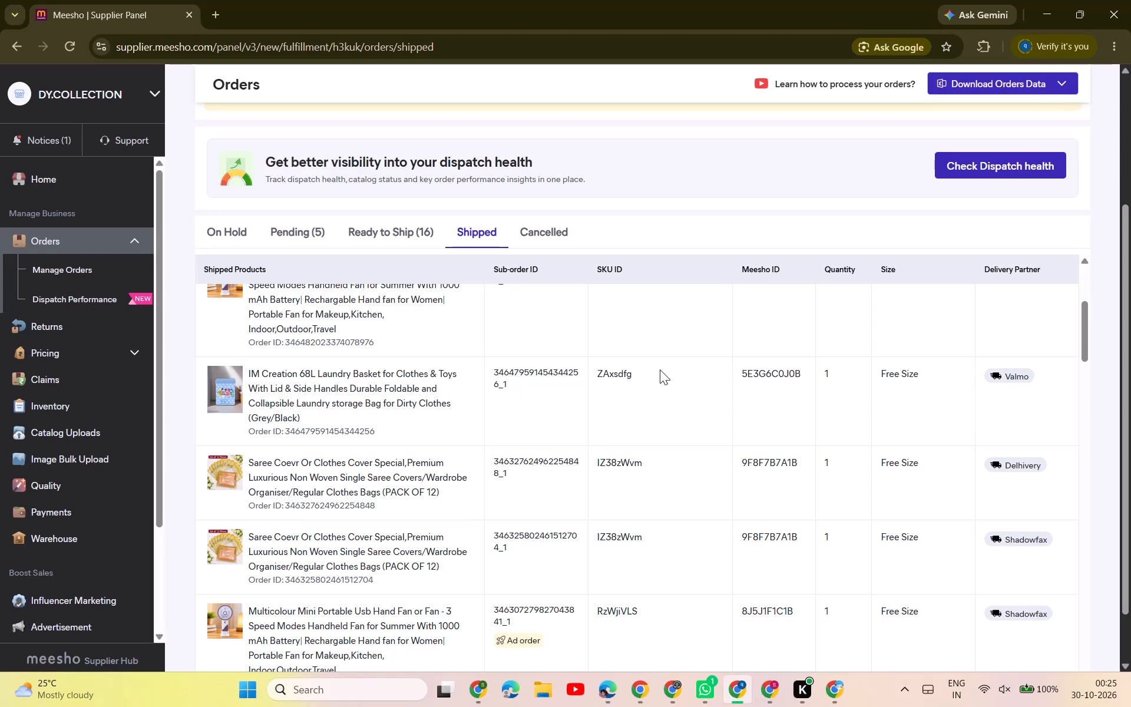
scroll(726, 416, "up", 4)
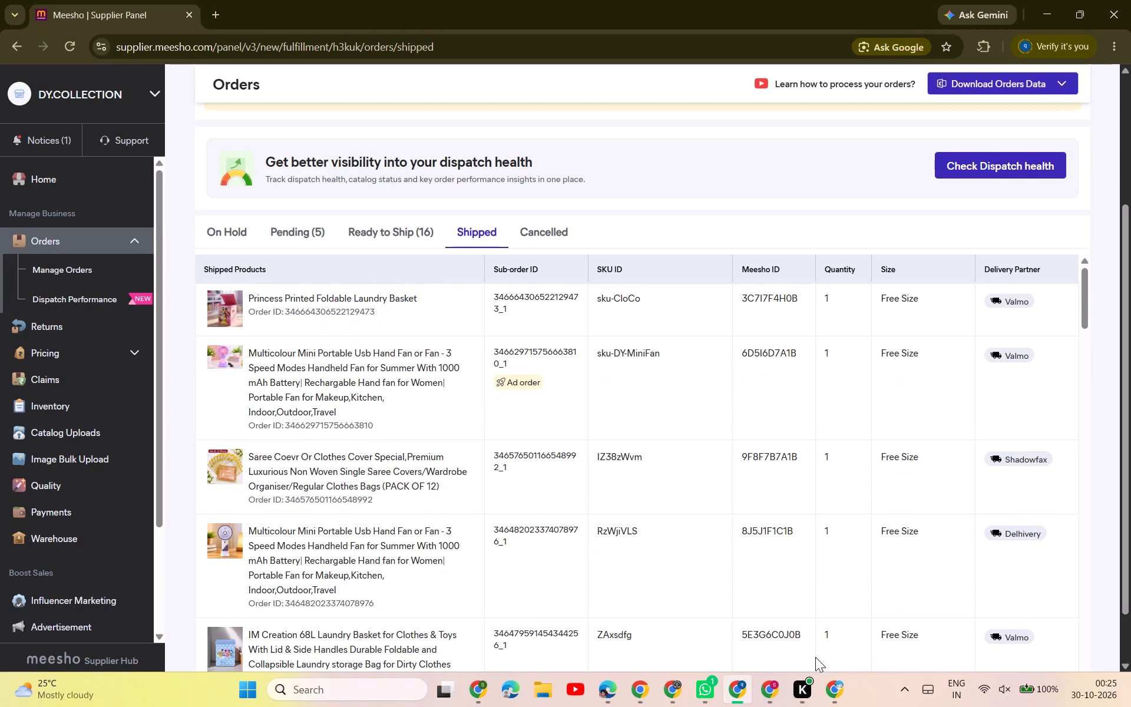
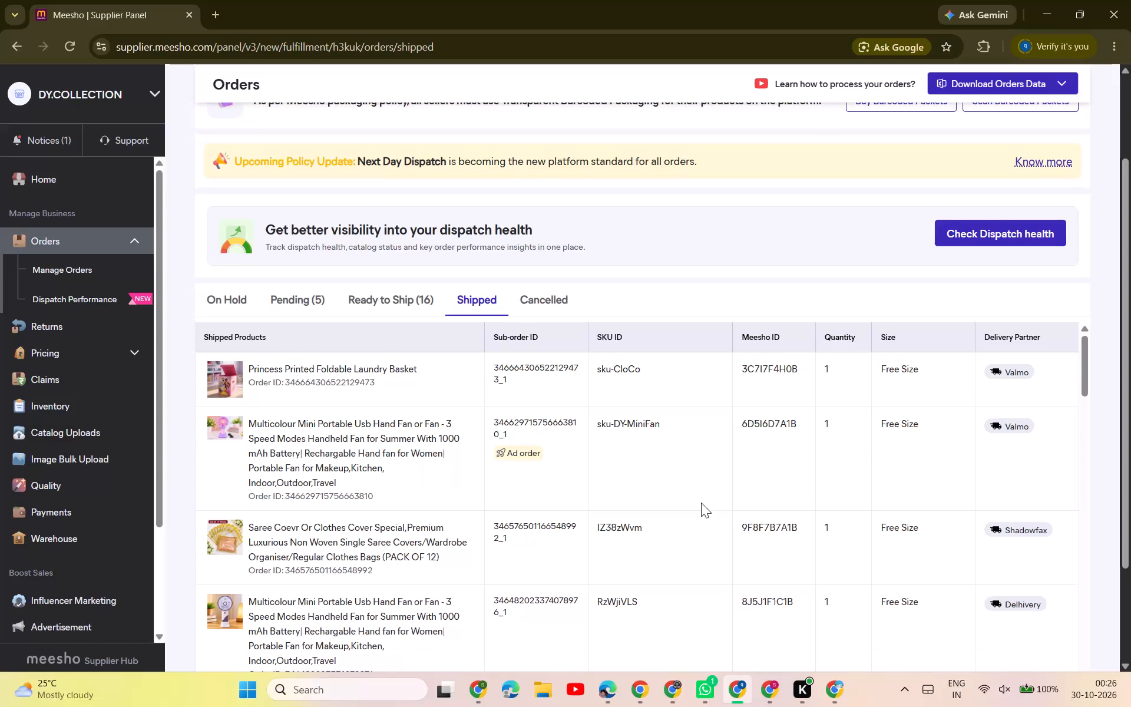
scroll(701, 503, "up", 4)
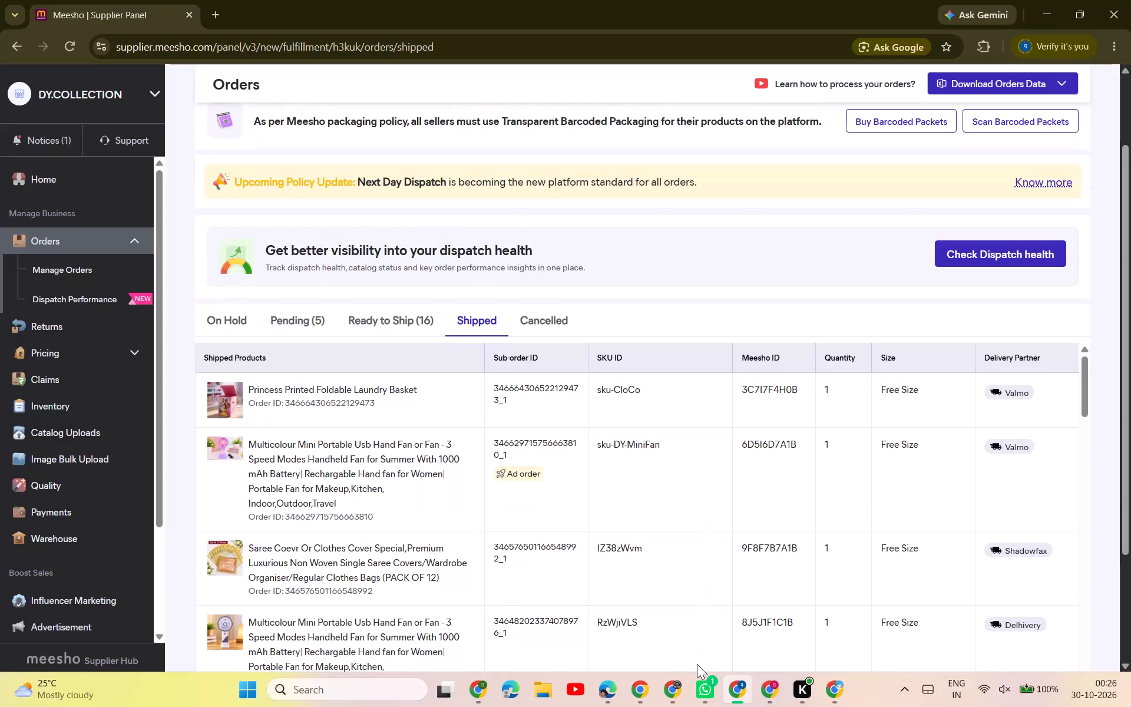
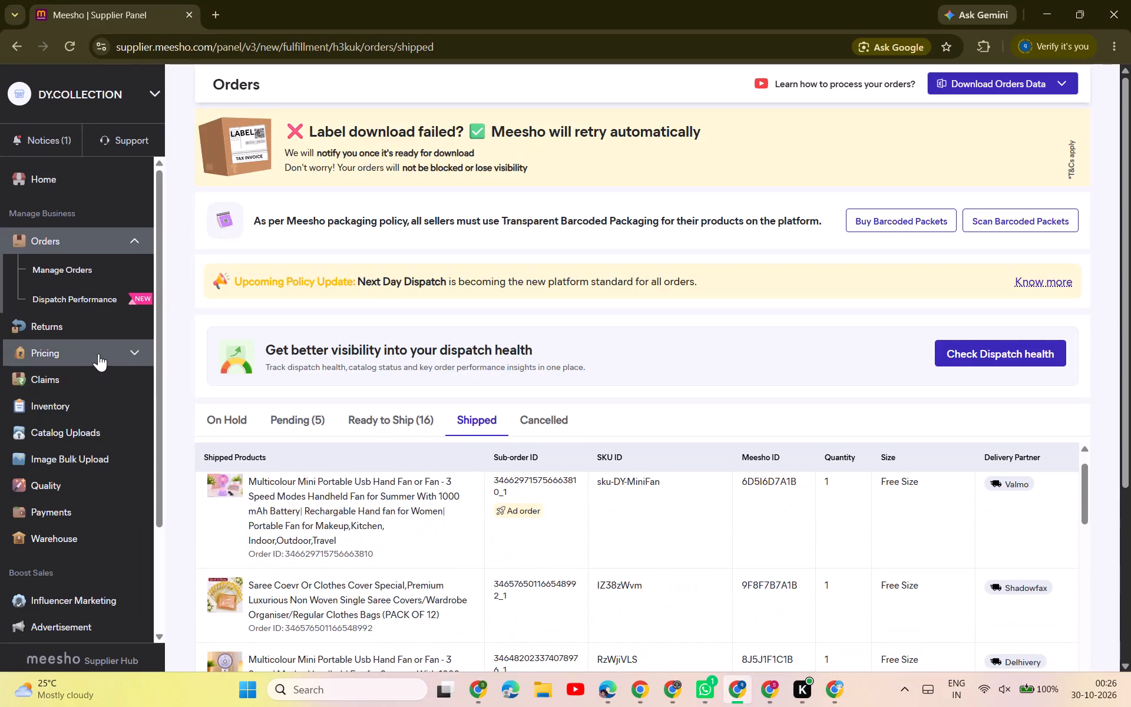
Open the draft Clothes Covers catalog from the single catalog uploads for editing.
left_click(81, 434)
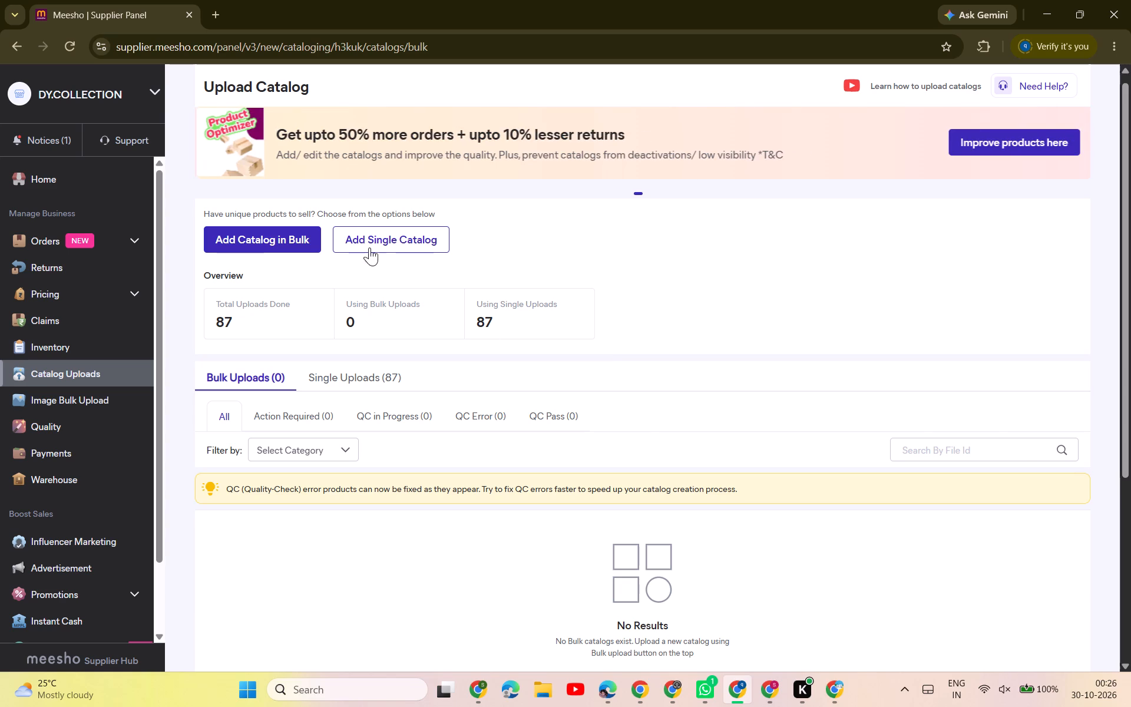
left_click(345, 375)
scroll(652, 409, "down", 2)
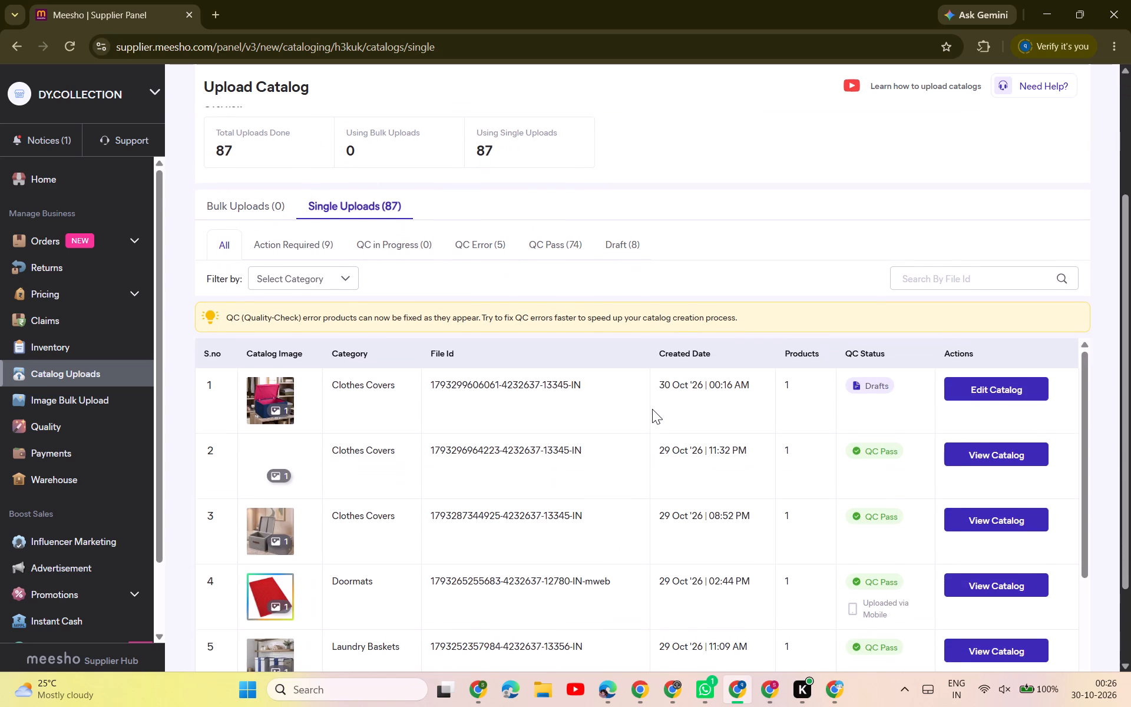
left_click(992, 392)
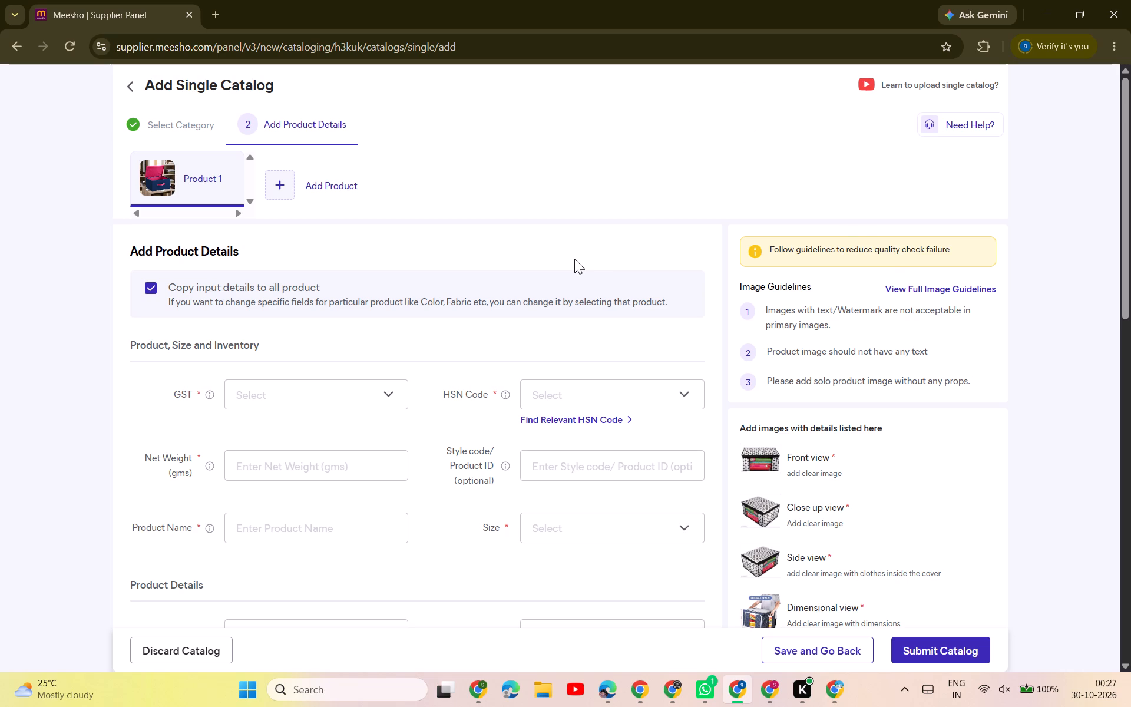
scroll(574, 259, "down", 2)
scroll(715, 471, "down", 2)
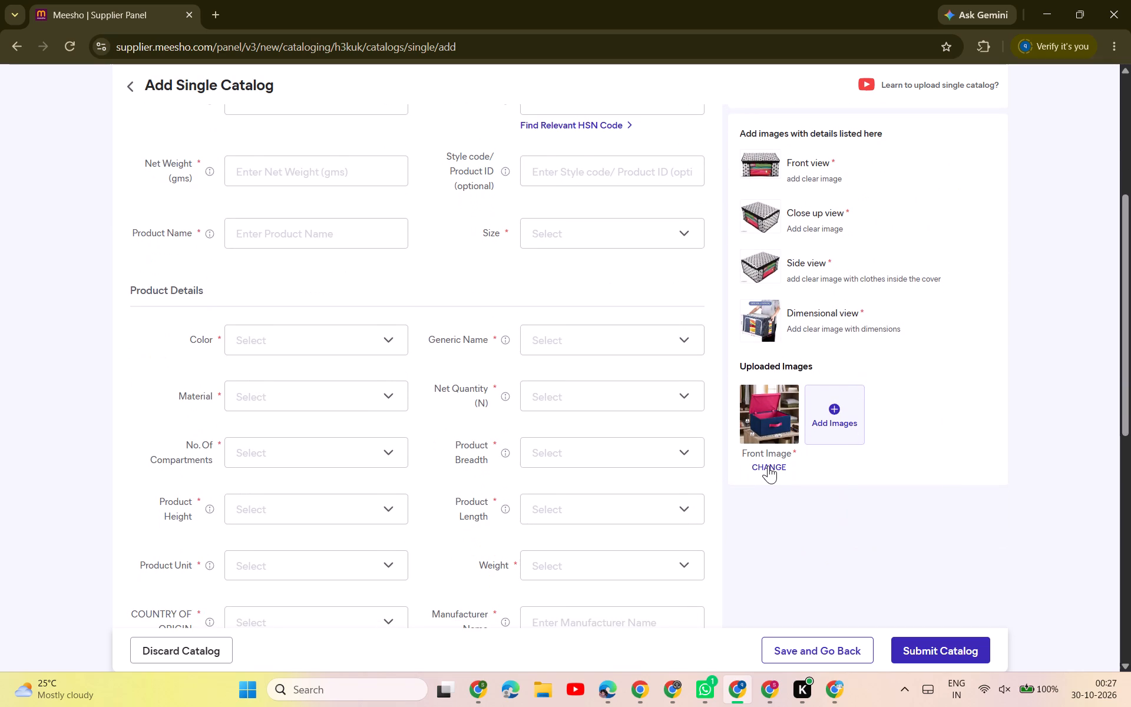
left_click(768, 465)
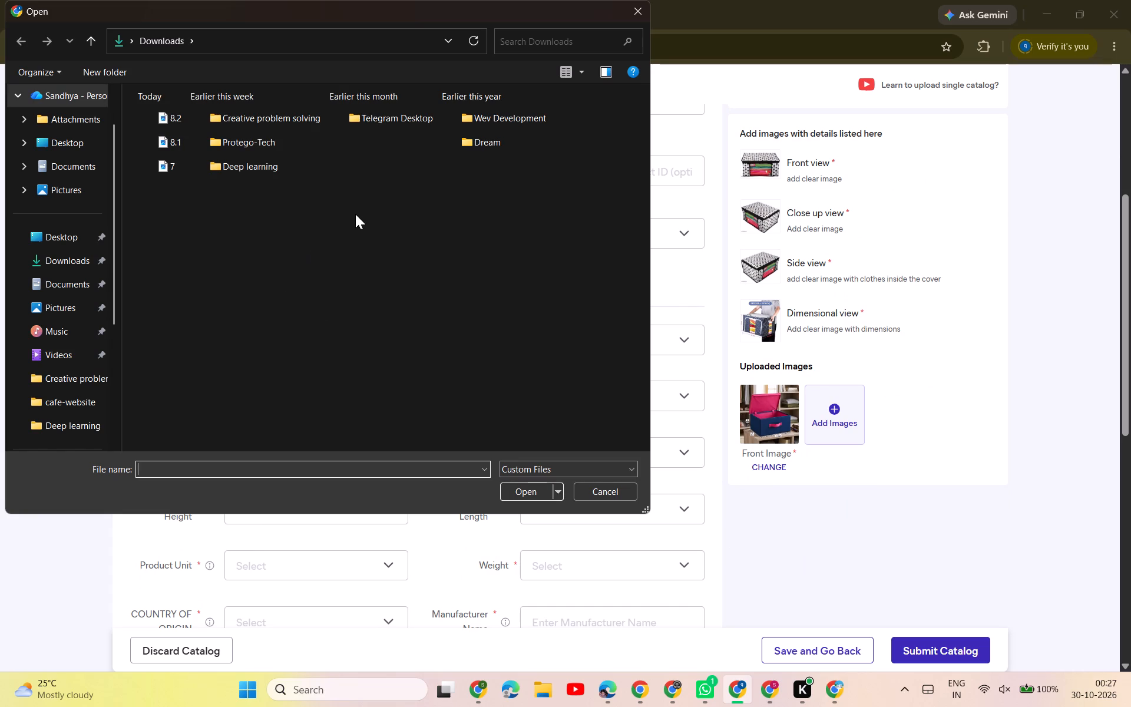
left_click(80, 186)
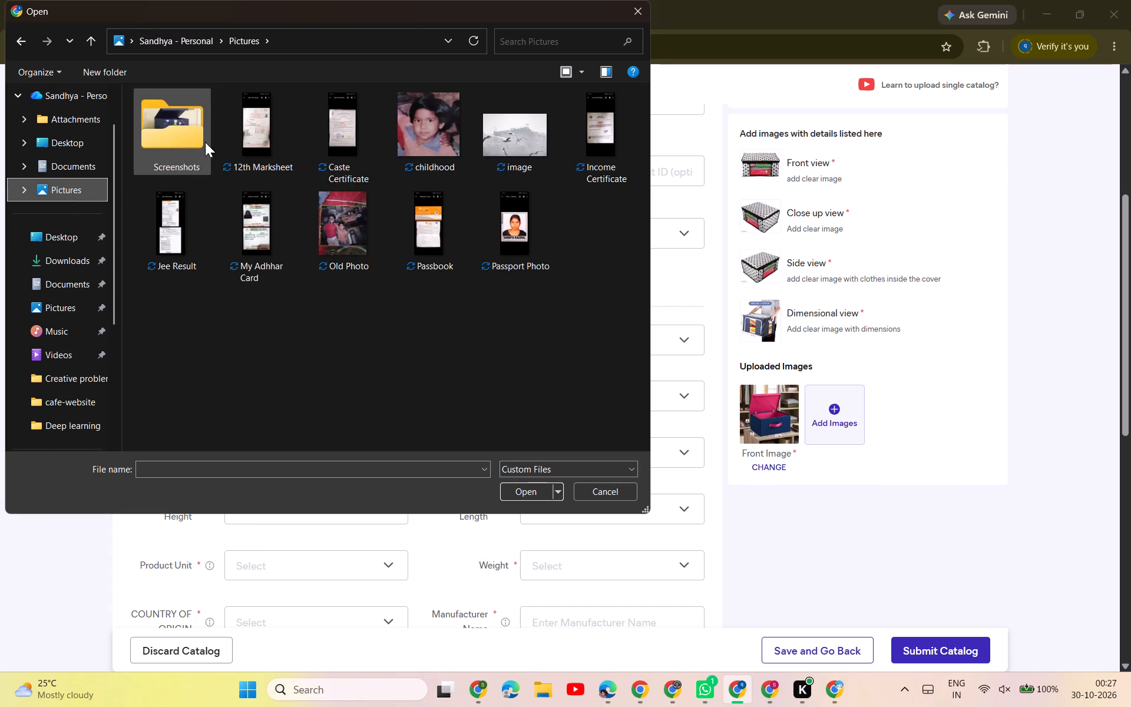
double_click(205, 142)
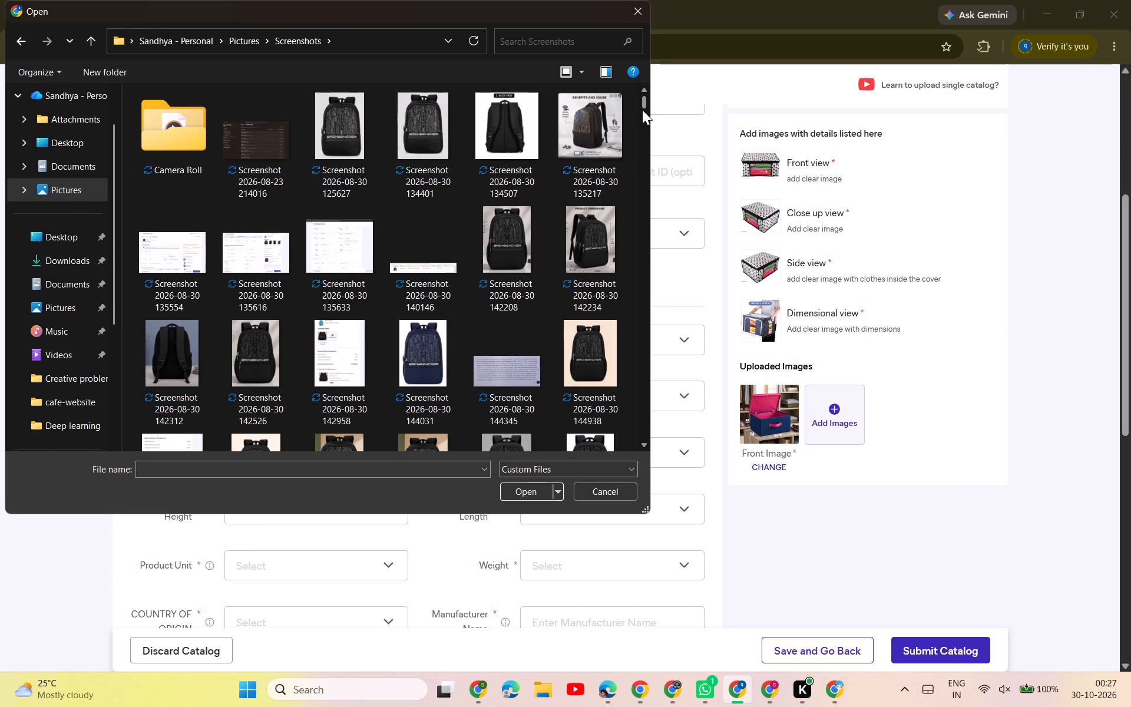
left_click_drag(641, 105, 634, 440)
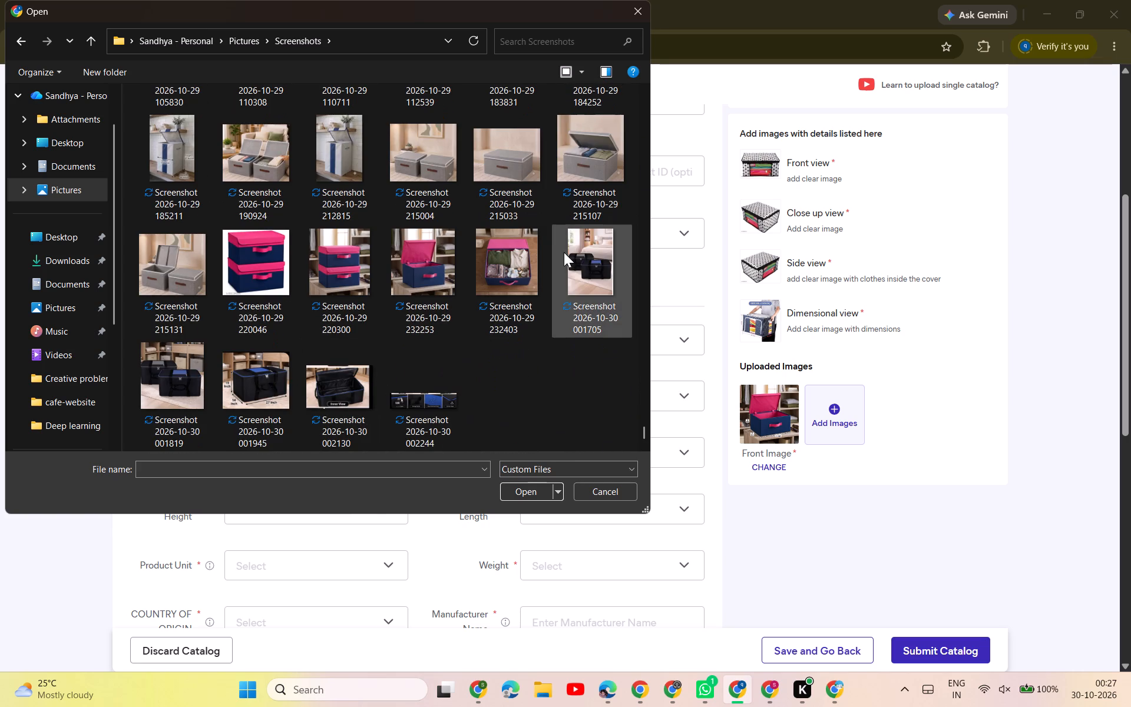
left_click(178, 389)
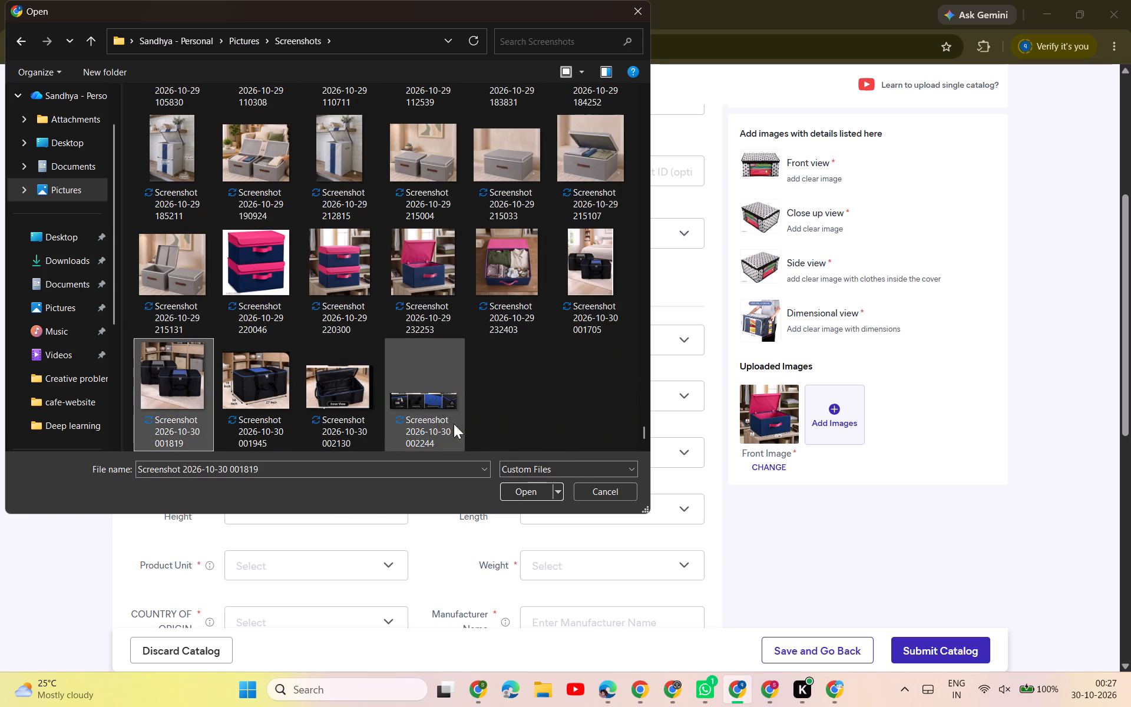
left_click(515, 493)
left_click(842, 411)
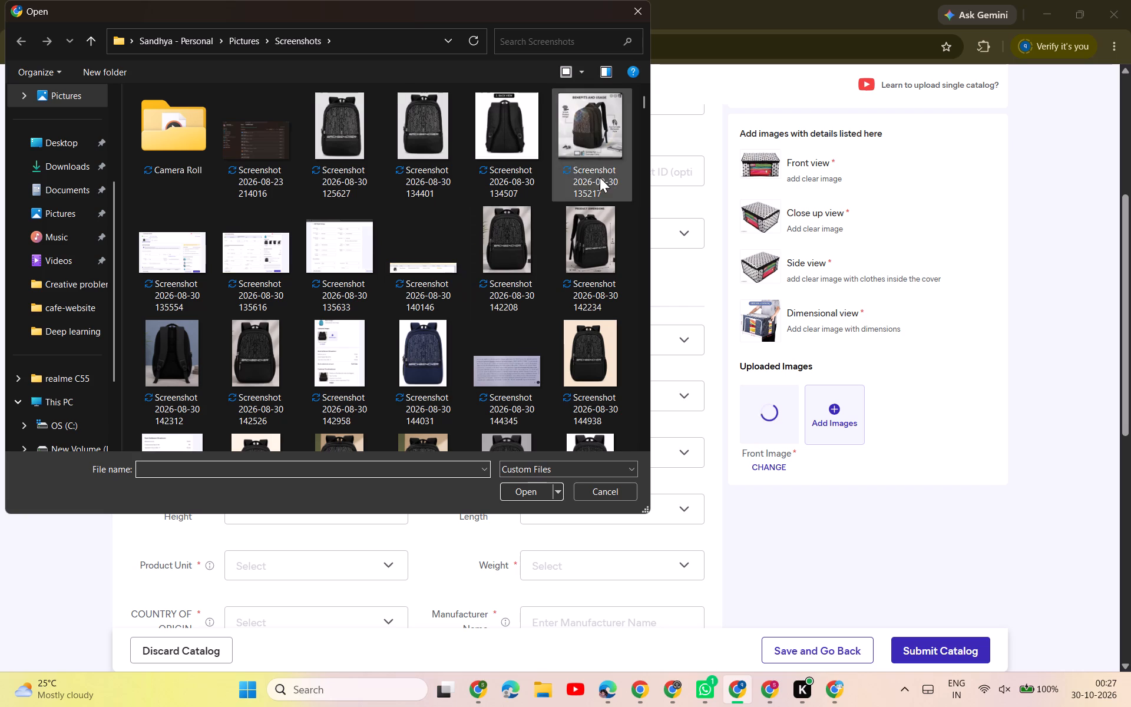
left_click_drag(646, 100, 647, 435)
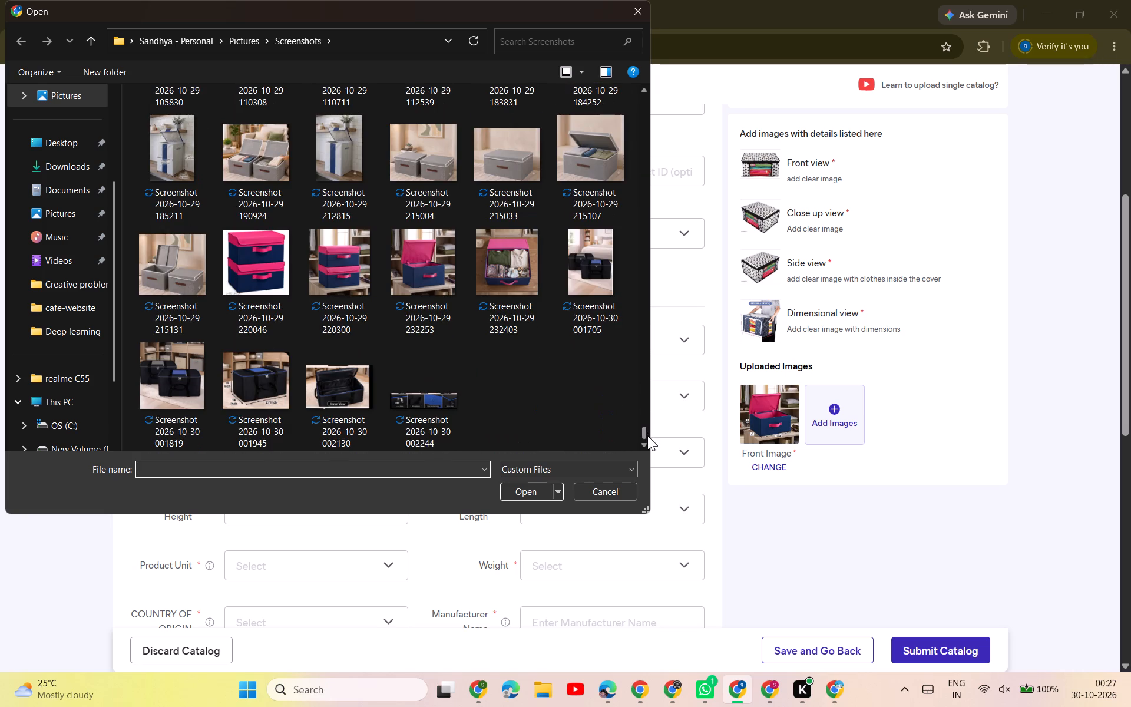
left_click(243, 381)
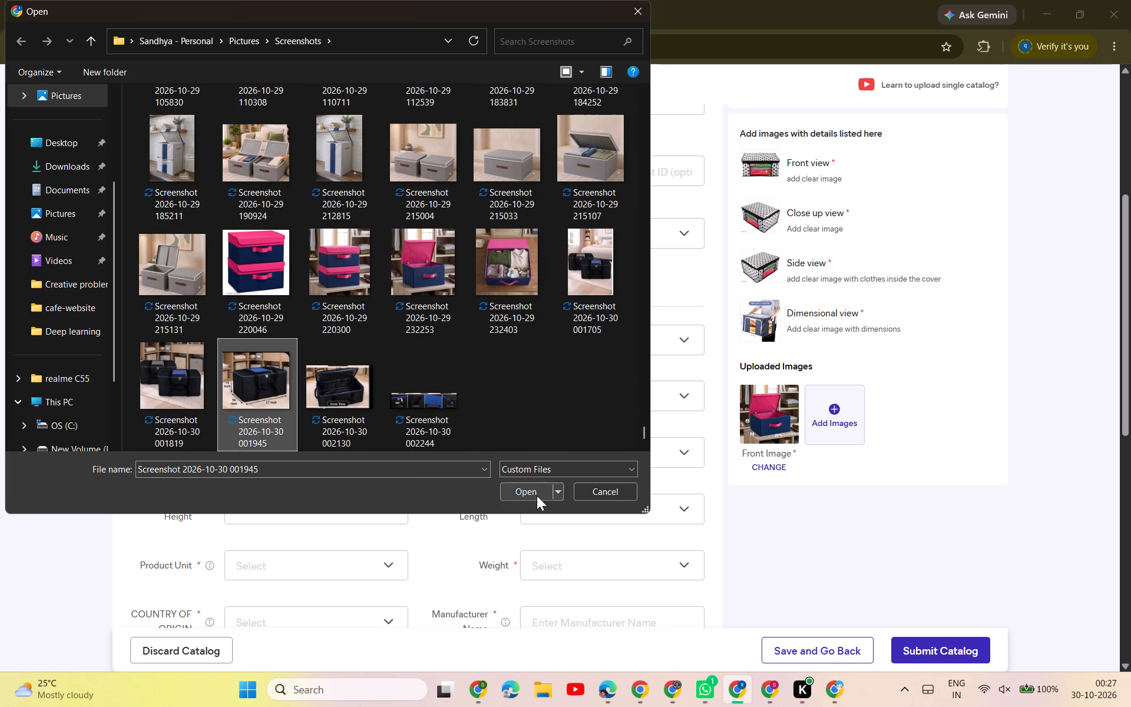
left_click(537, 495)
left_click(888, 426)
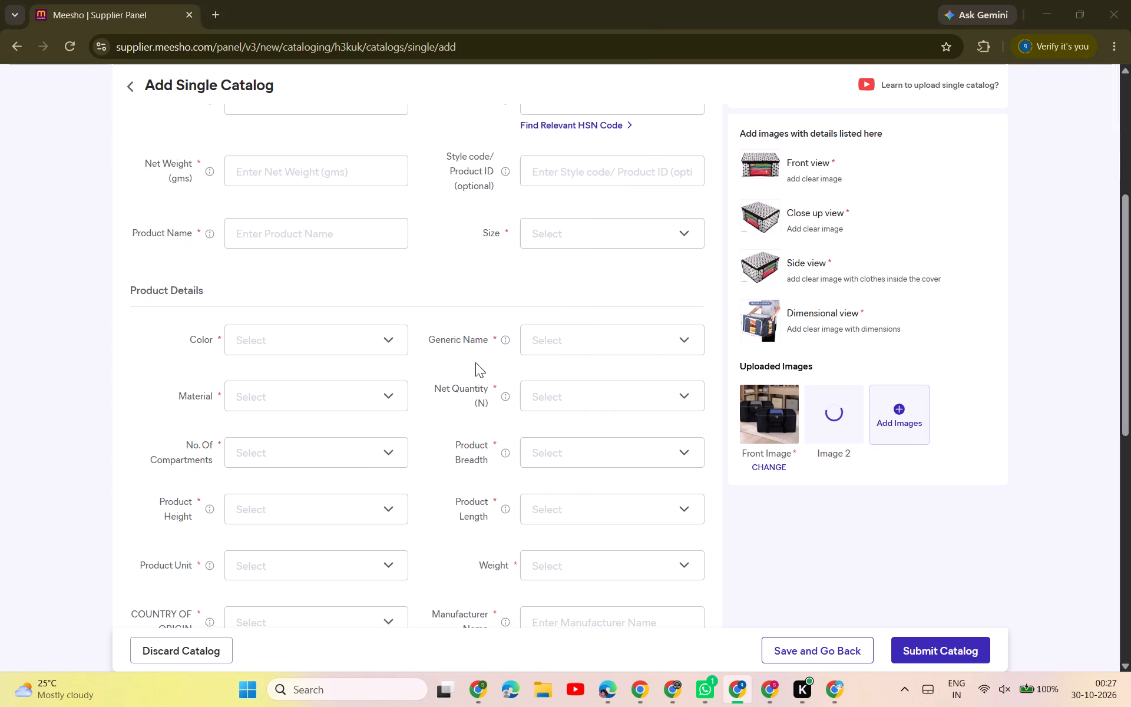
left_click_drag(643, 107, 653, 368)
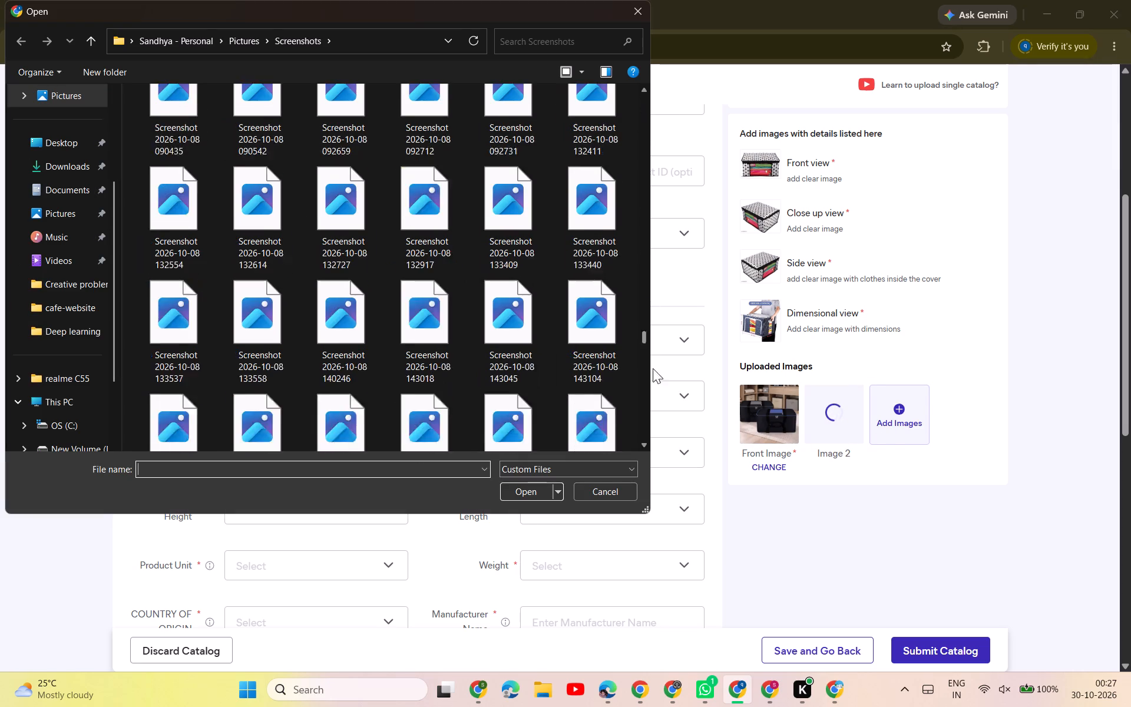
left_click_drag(653, 368, 649, 431)
scroll(504, 333, "down", 1)
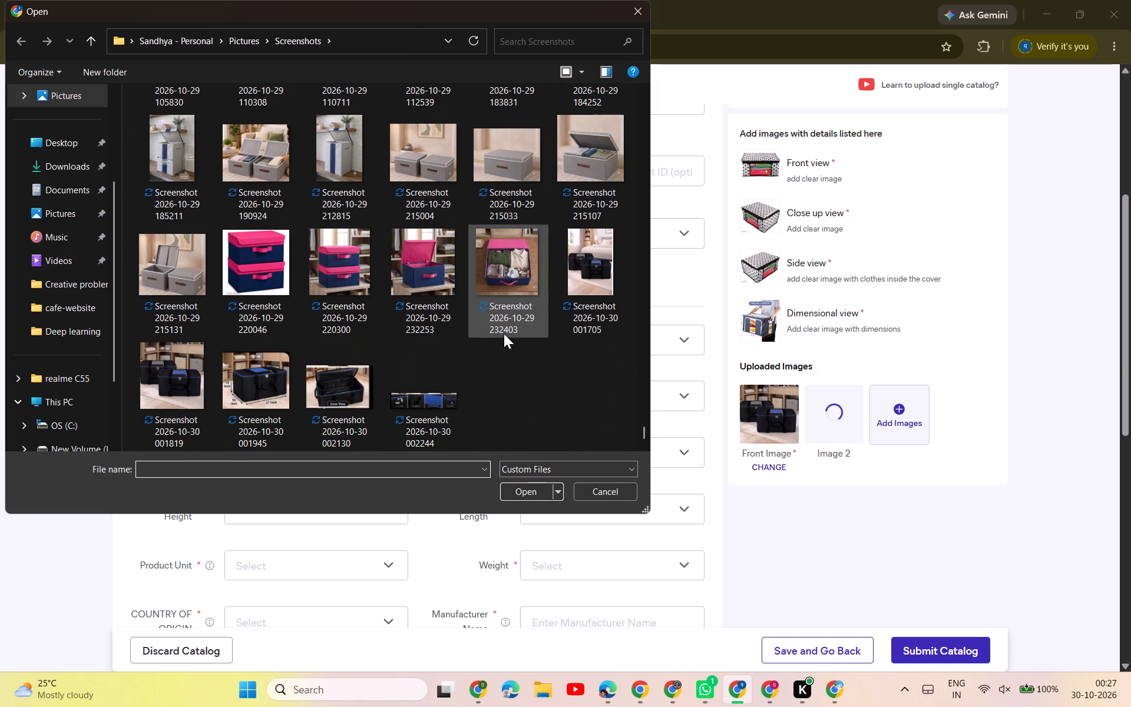
left_click(333, 404)
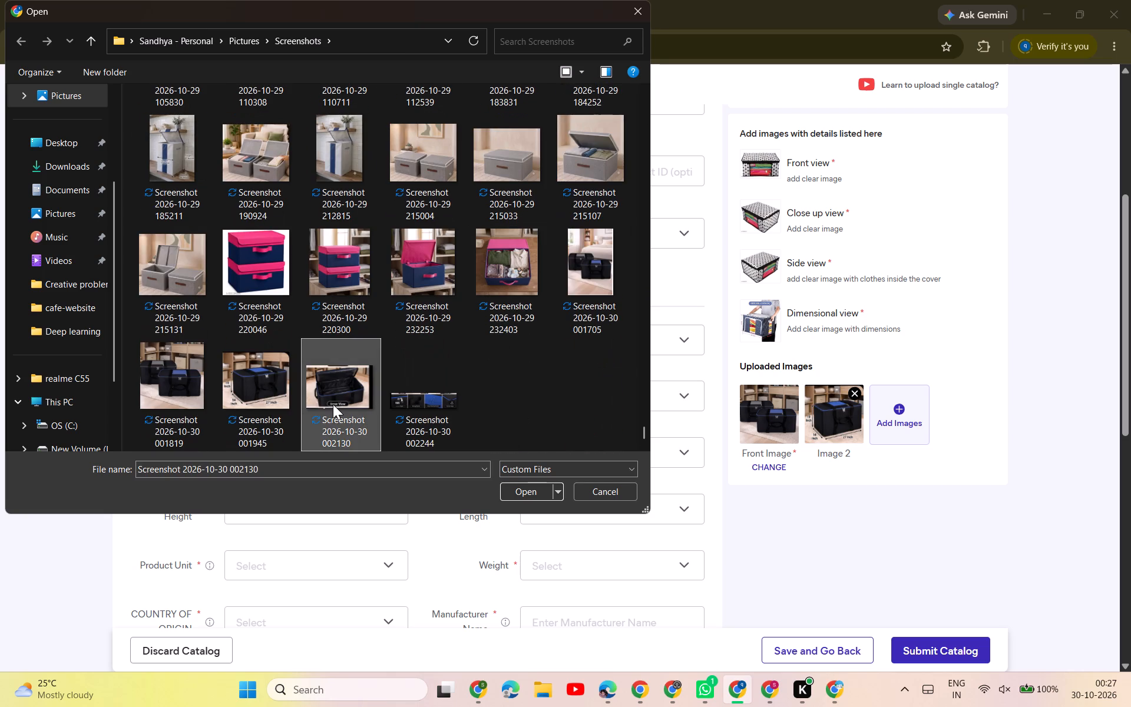
left_click(527, 487)
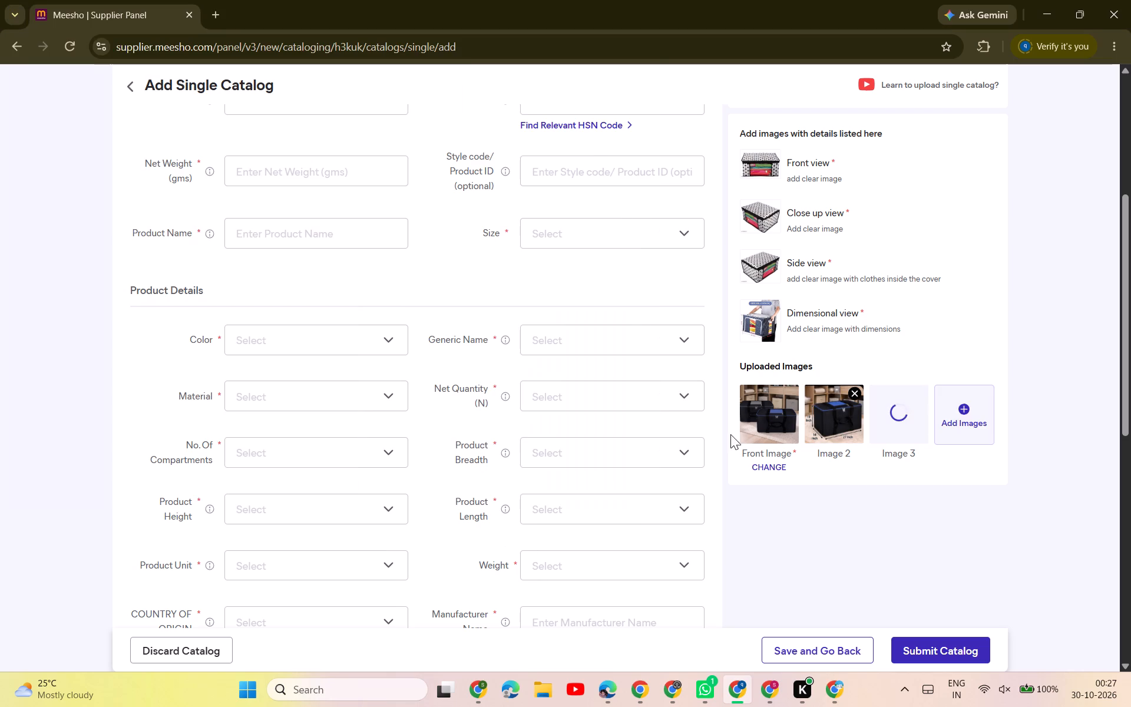
left_click(981, 422)
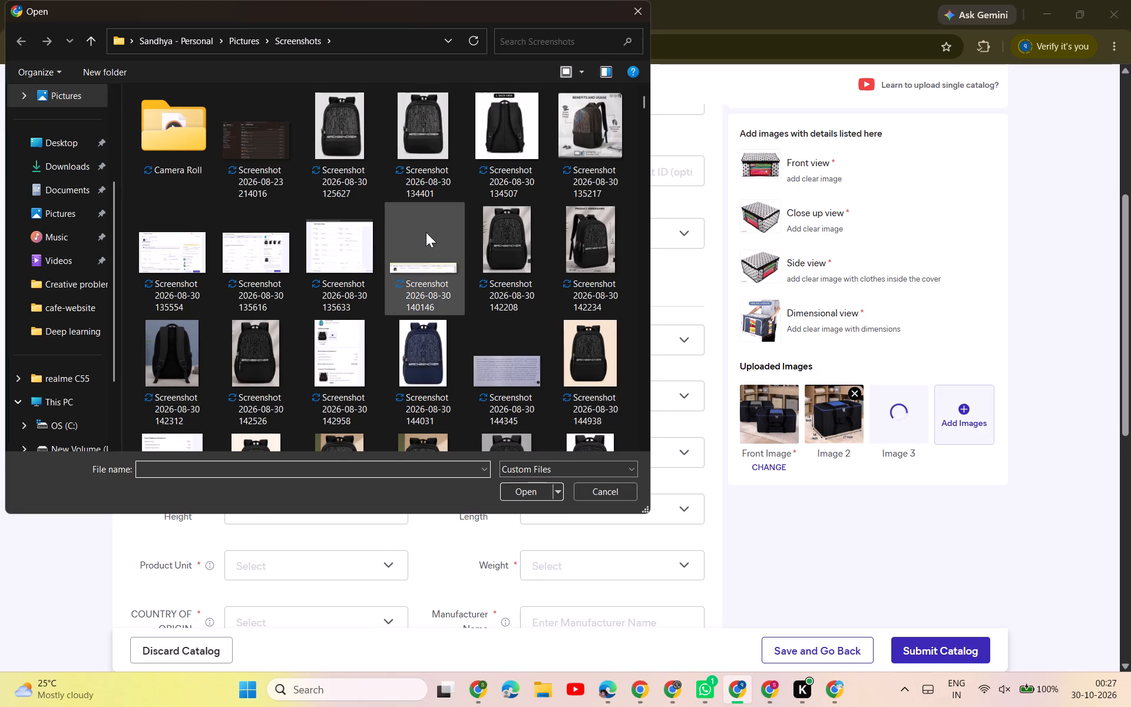
key("alt+Tab")
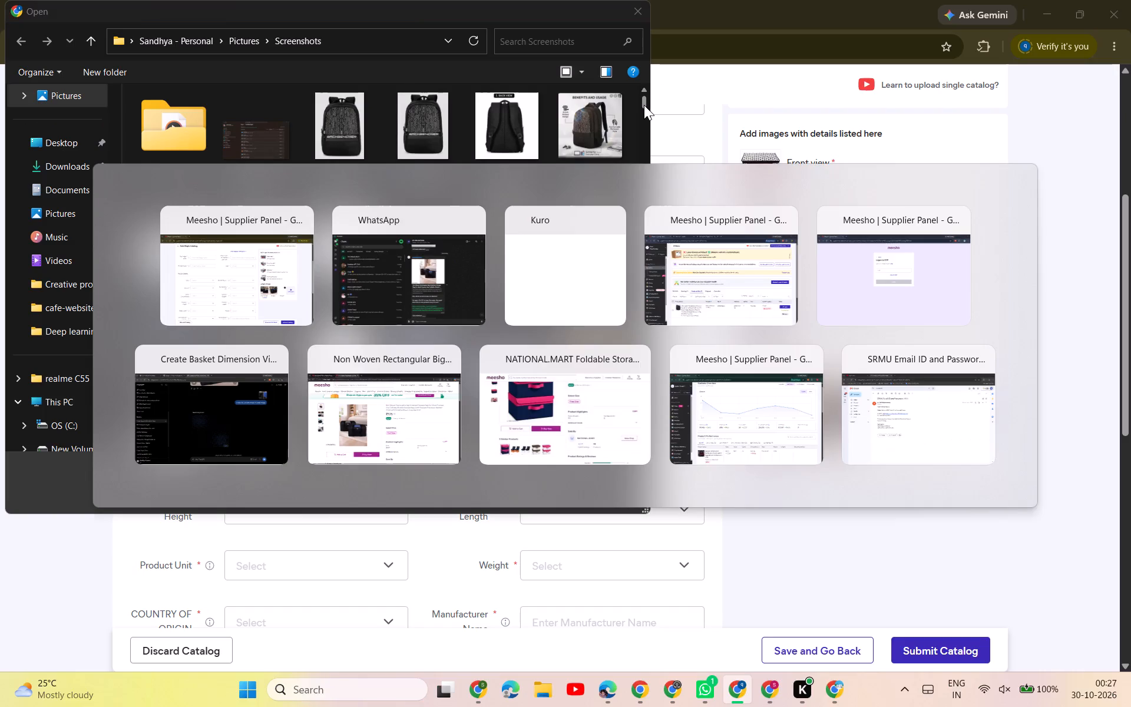
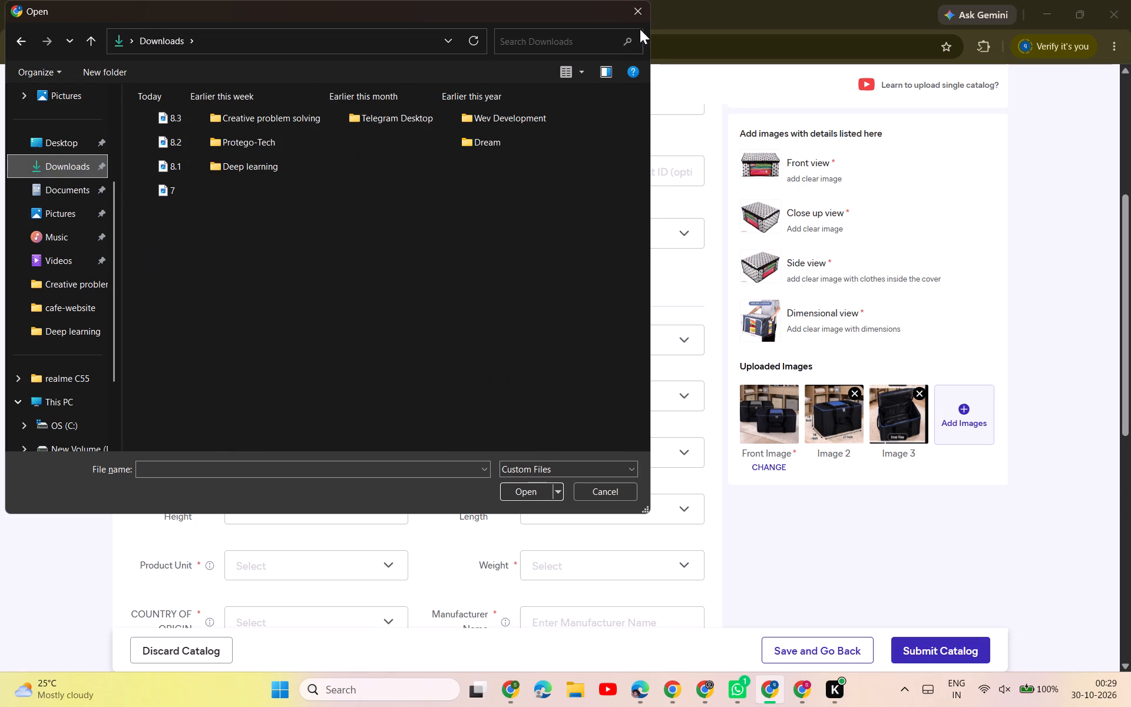
left_click(639, 14)
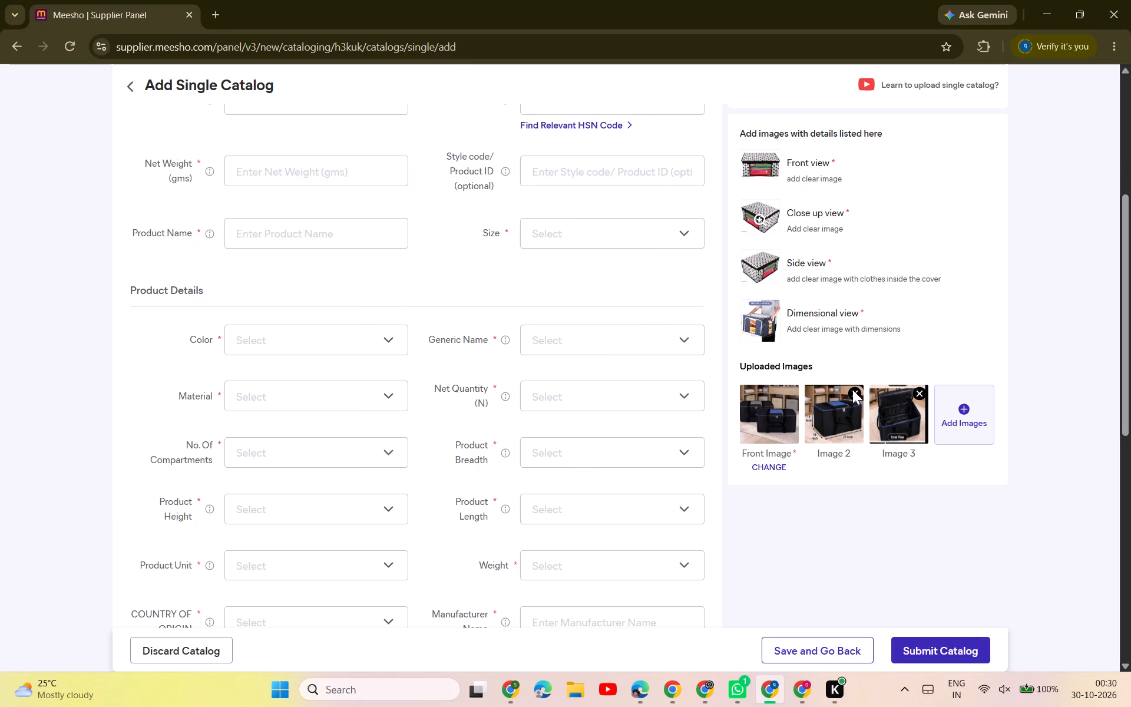
left_click(852, 389)
left_click(852, 389)
Add the images 8.1, 8.2 and 8.3 from Downloads to the catalog's uploaded images after the front image.
left_click(820, 415)
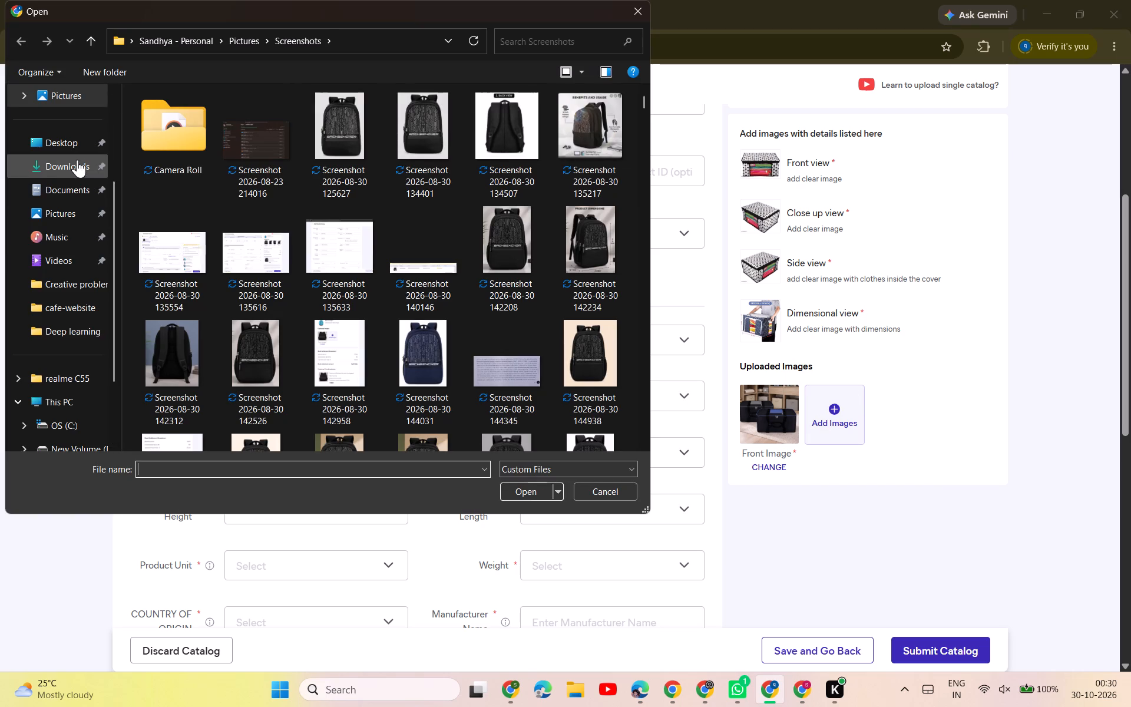
left_click(65, 171)
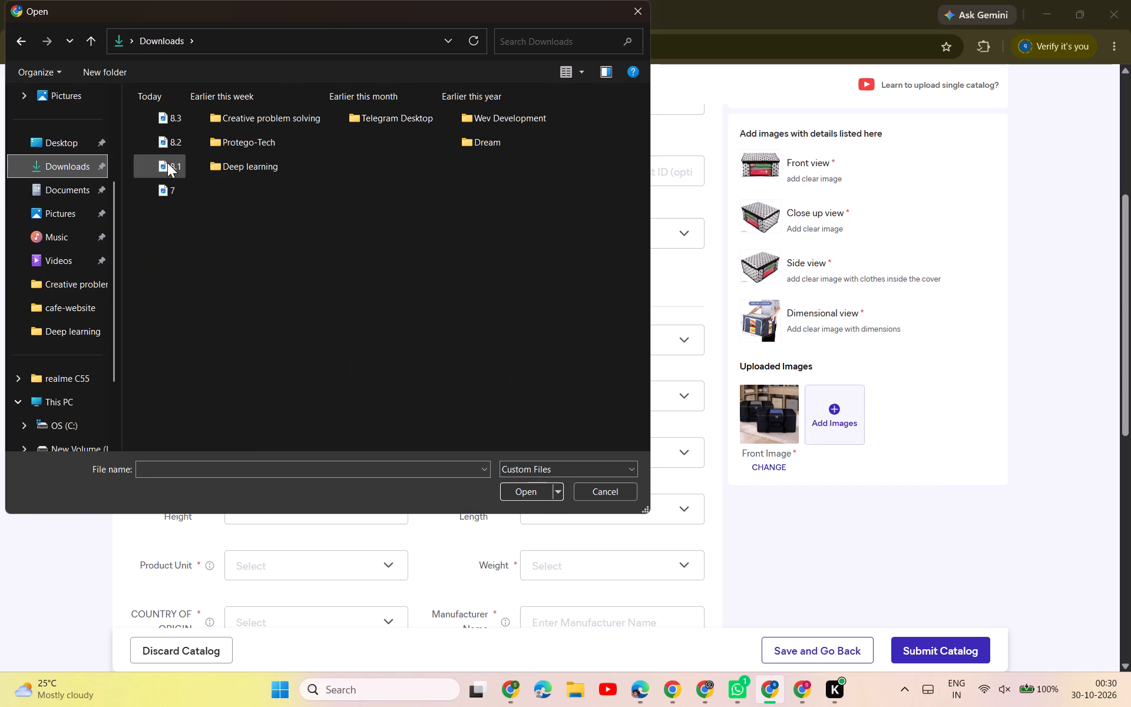
left_click(167, 163)
left_click(175, 148, "ctrl")
left_click(175, 121, "ctrl")
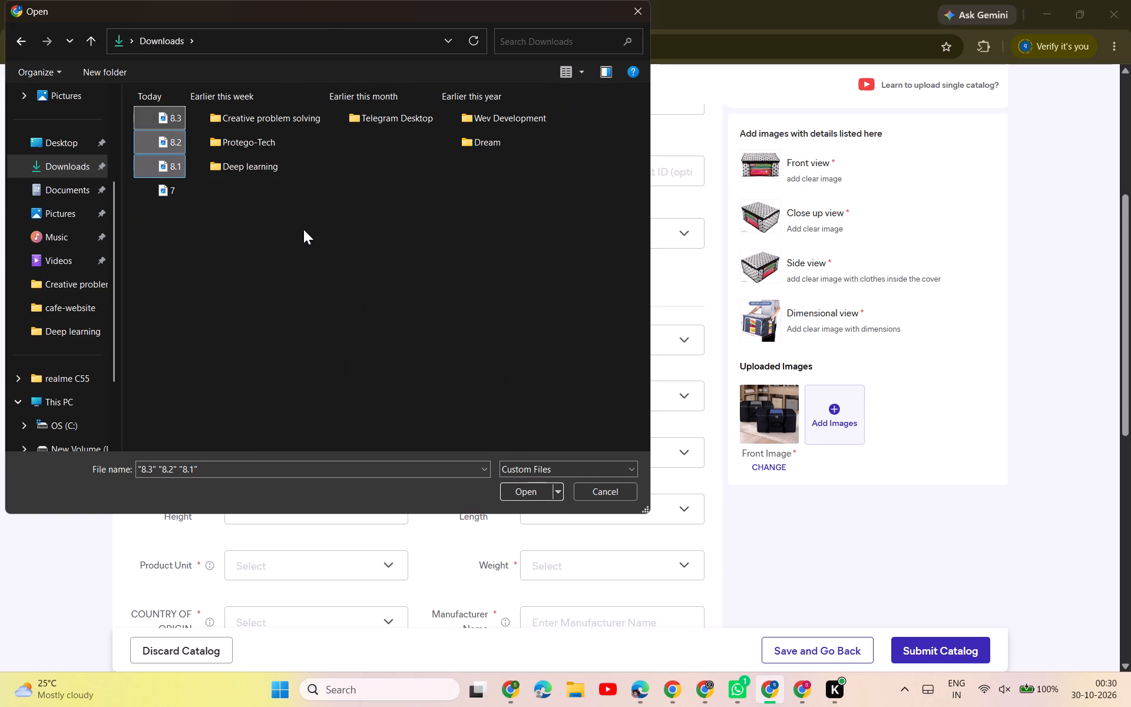
Upload the selected images 8.1, 8.2 and 8.3 from Downloads as the catalog's additional product images.
left_click(520, 484)
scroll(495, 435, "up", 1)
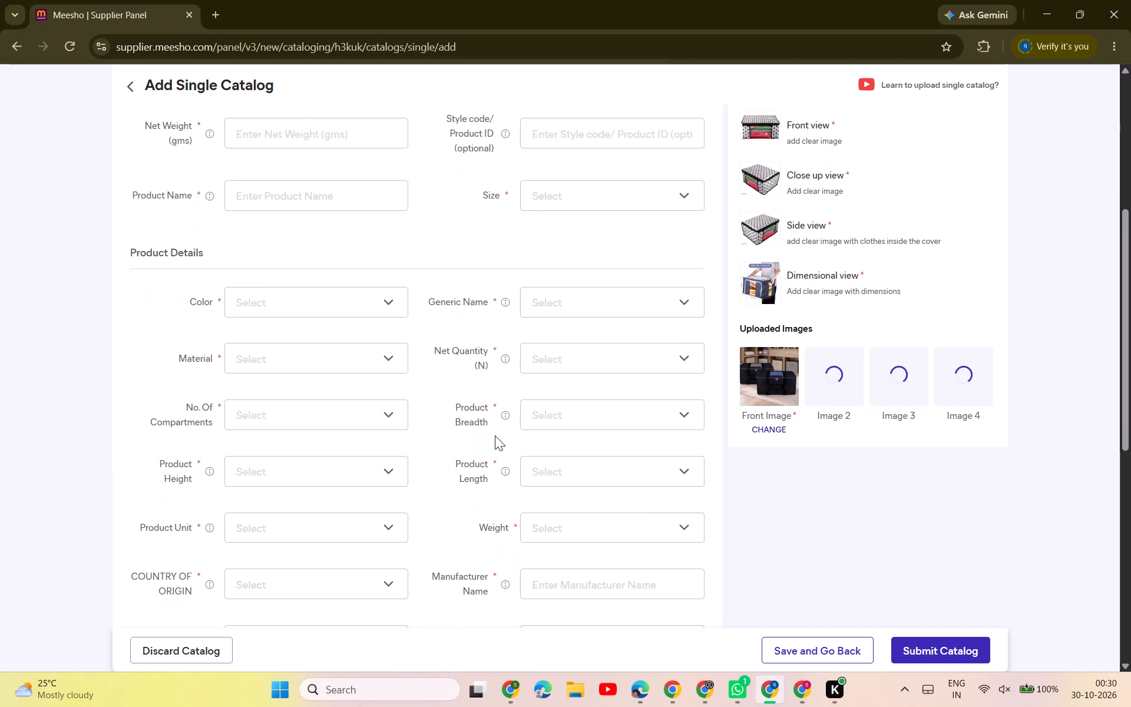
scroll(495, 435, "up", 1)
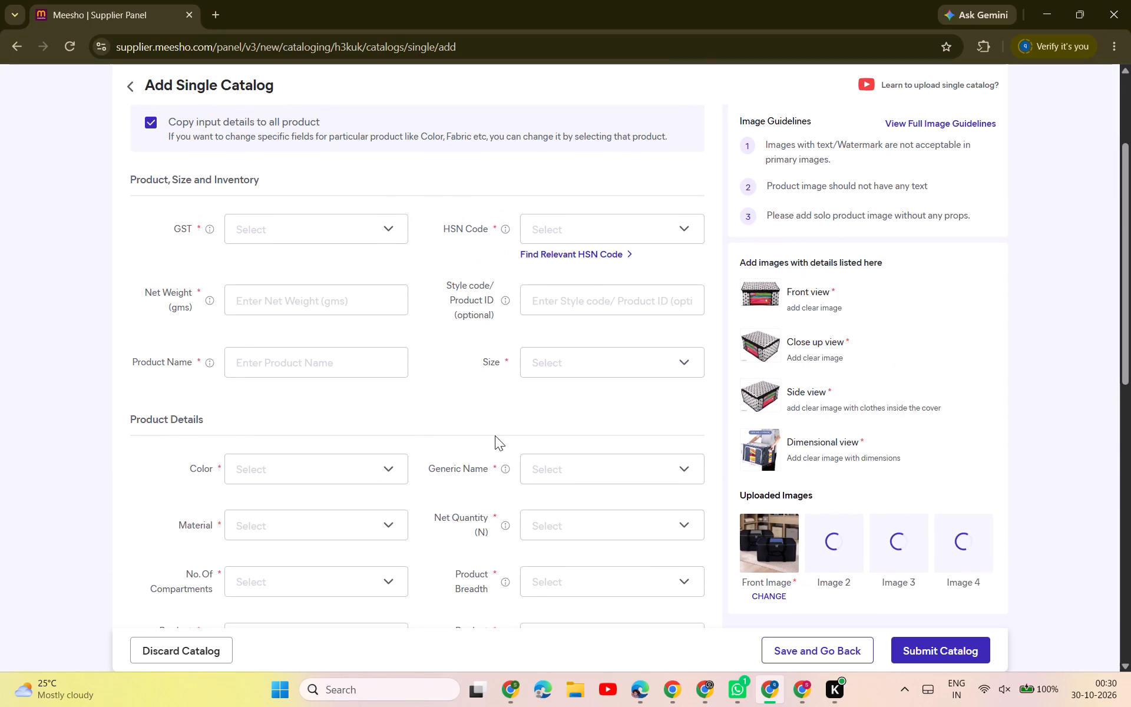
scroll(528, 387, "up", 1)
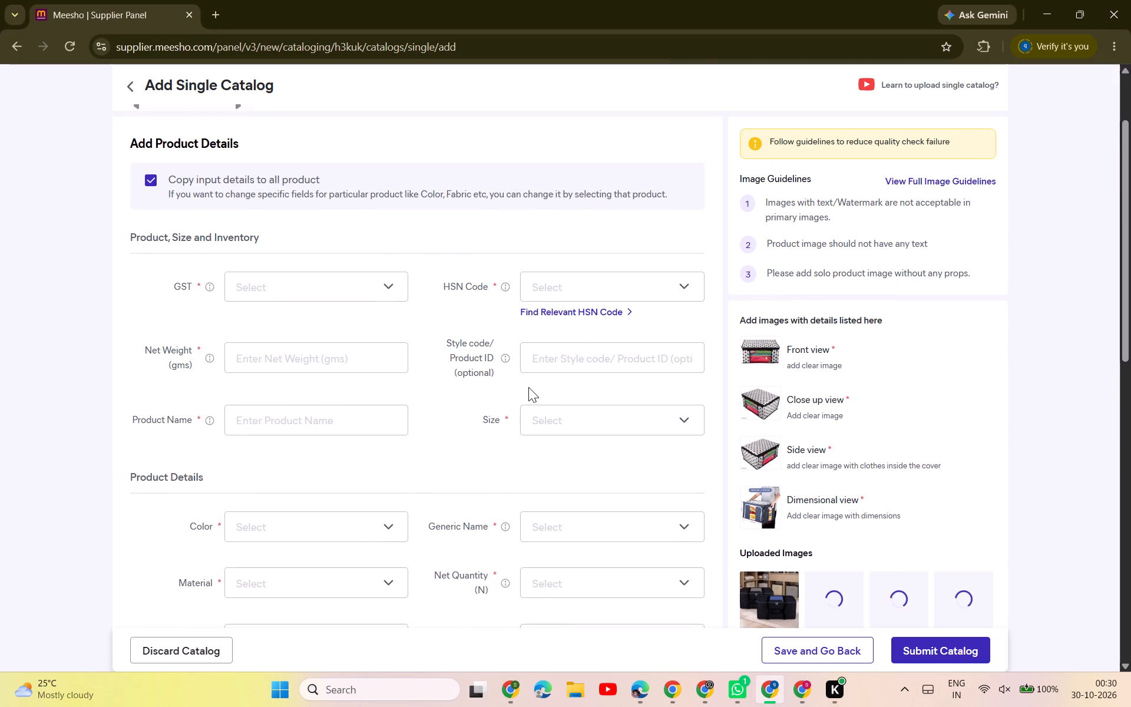
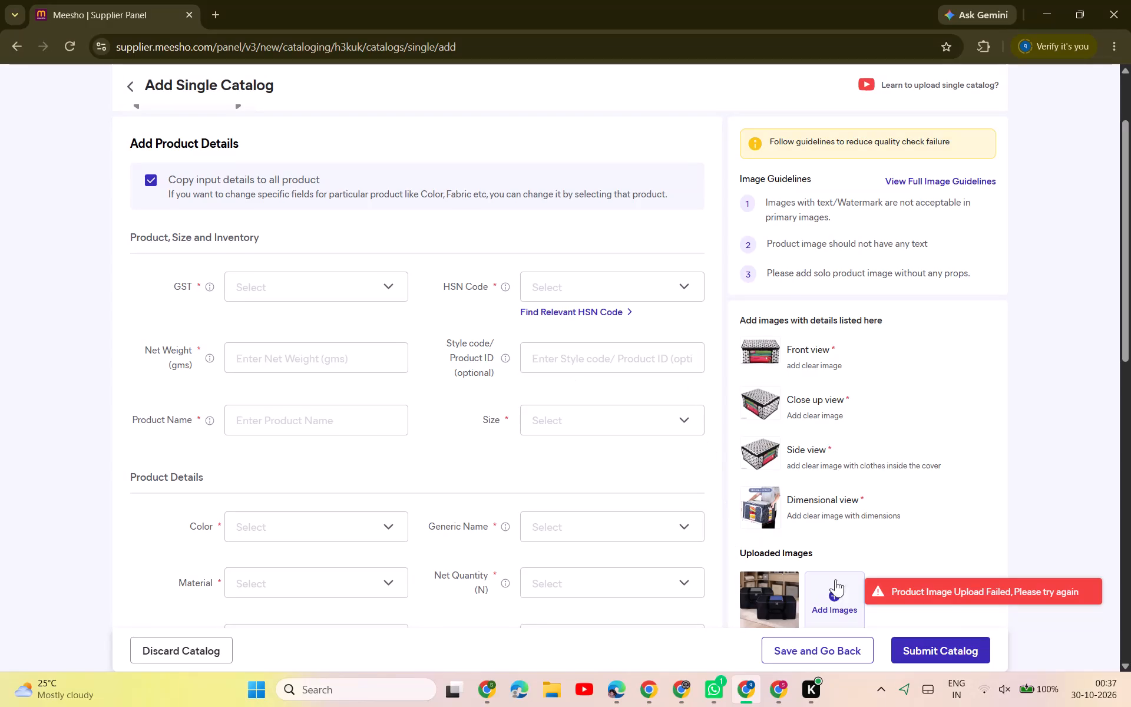
Connect the computer to the Shaam Wi-Fi network and return to the catalog form.
left_click(1018, 705)
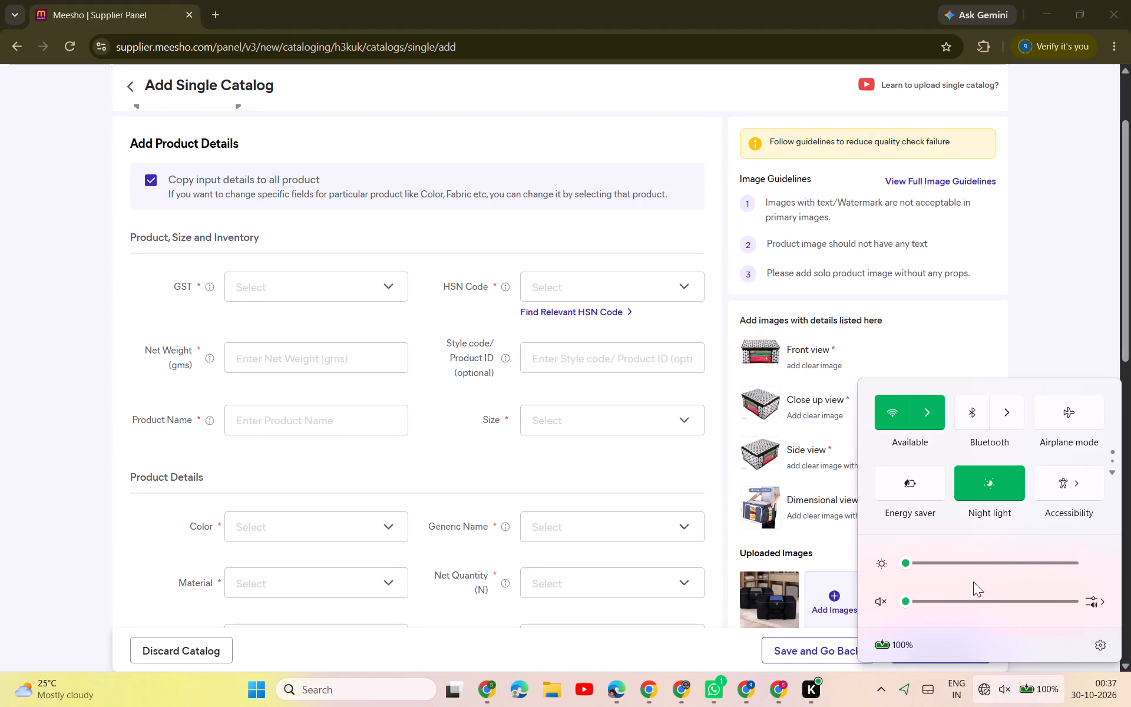
left_click(931, 404)
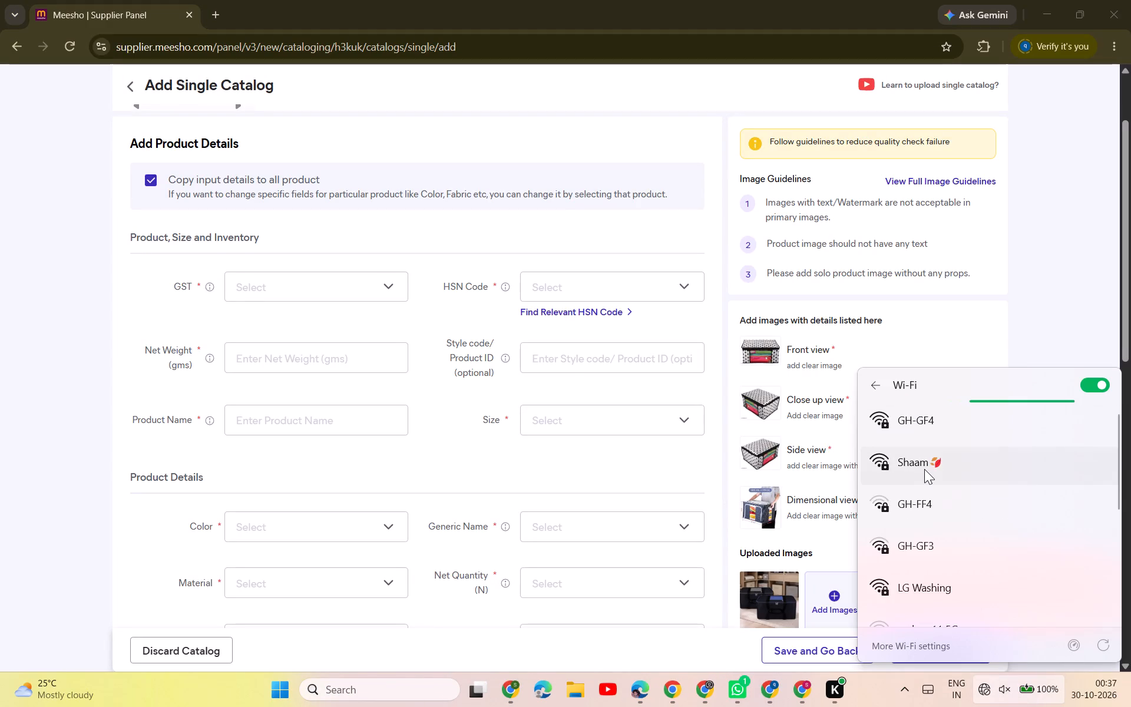
left_click(924, 469)
left_click(1024, 530)
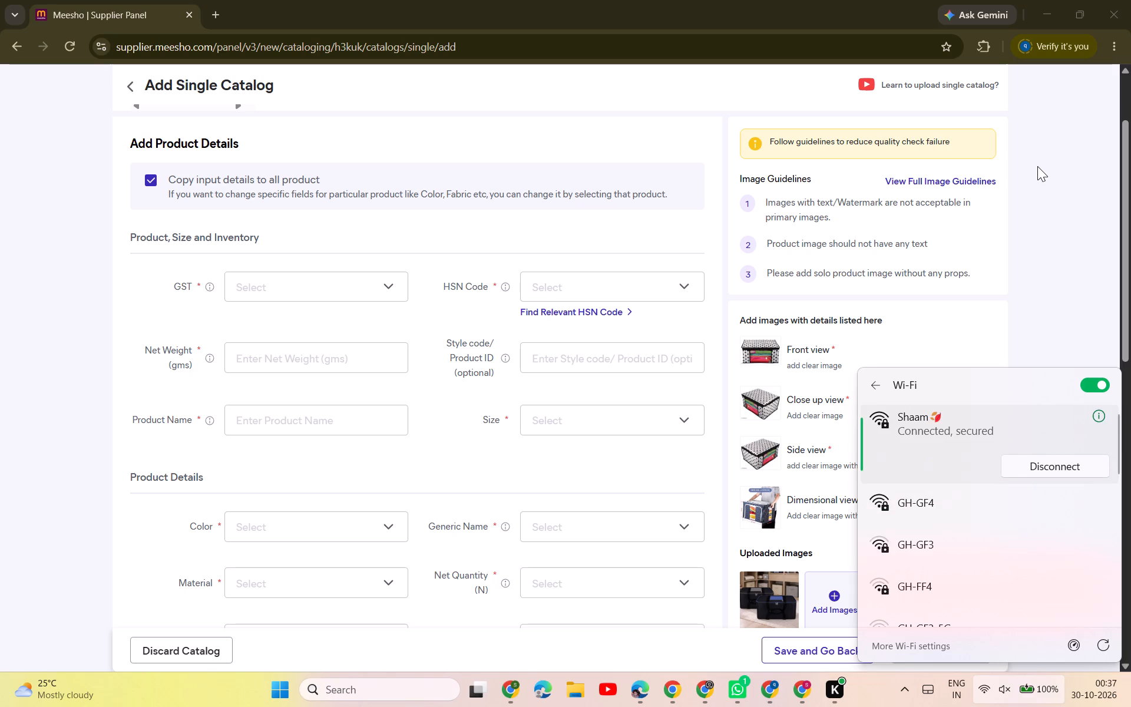
left_click(1068, 247)
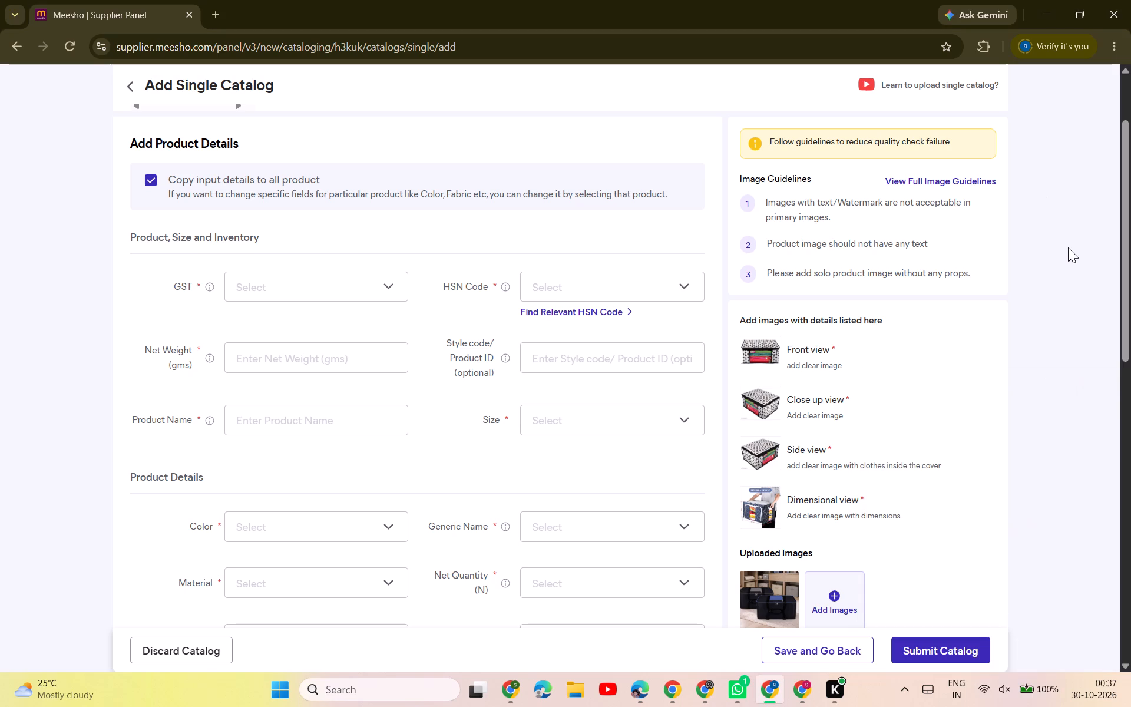
Add the images 8.1, 8.2 and 8.3 from Downloads again to the catalog's uploaded images.
scroll(692, 368, "down", 2)
left_click(817, 436)
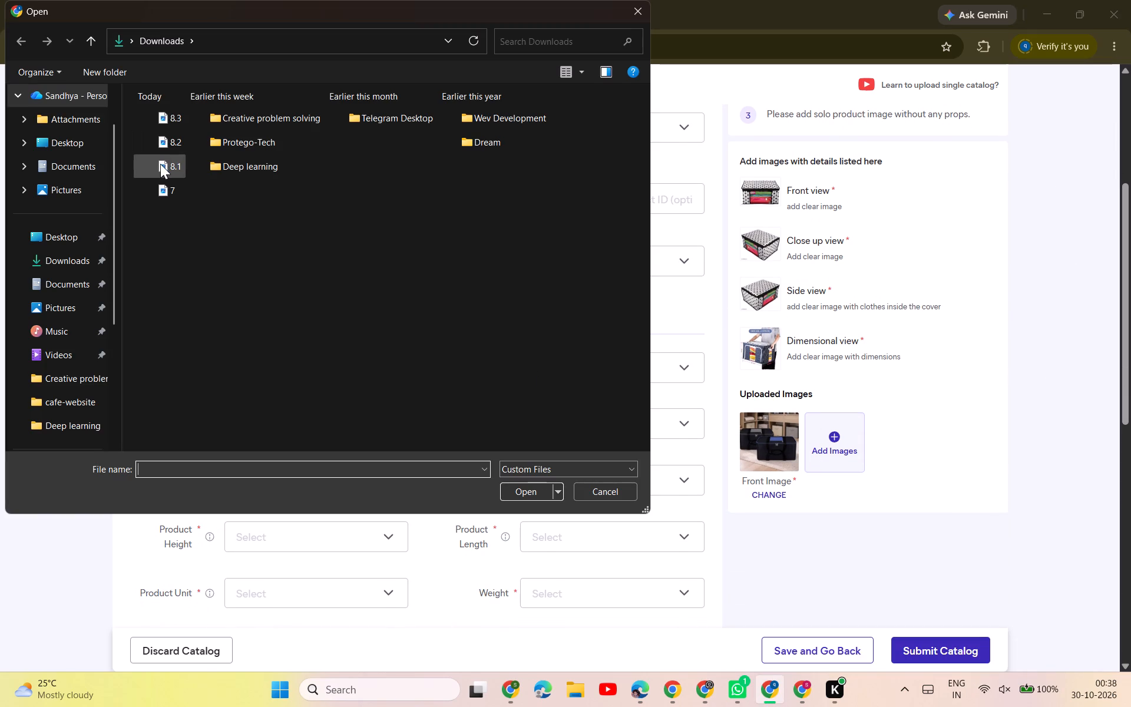
left_click(160, 164, "ctrl")
left_click(176, 144, "ctrl")
left_click(170, 120, "ctrl")
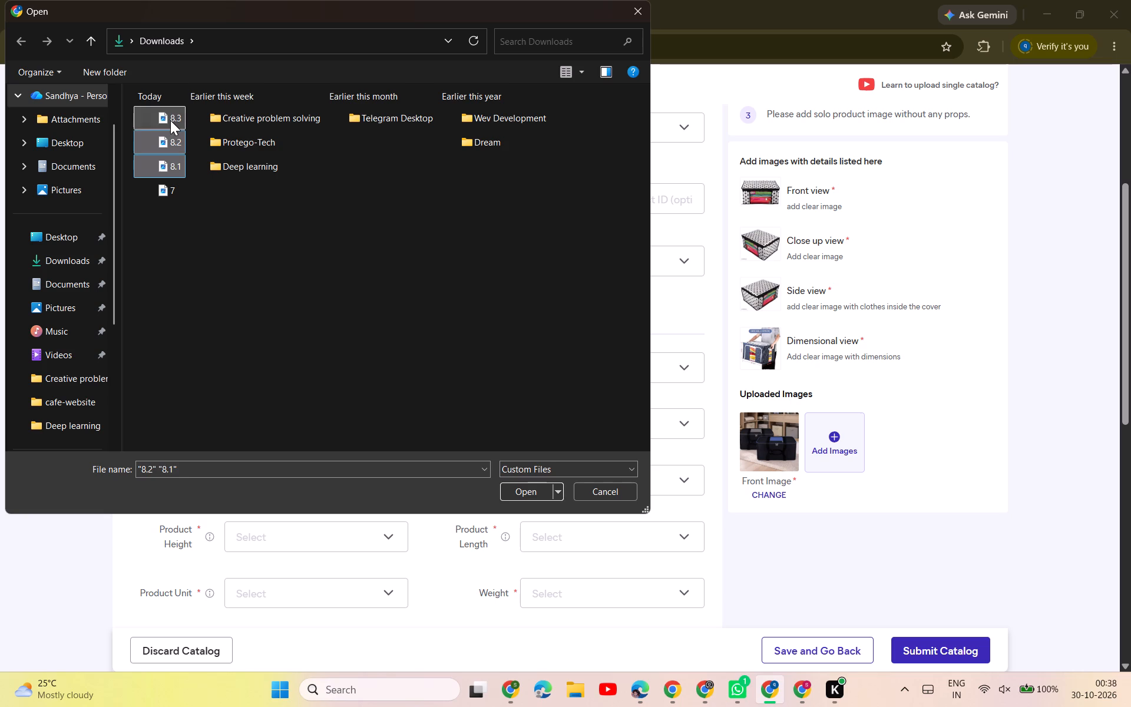
left_click(510, 488)
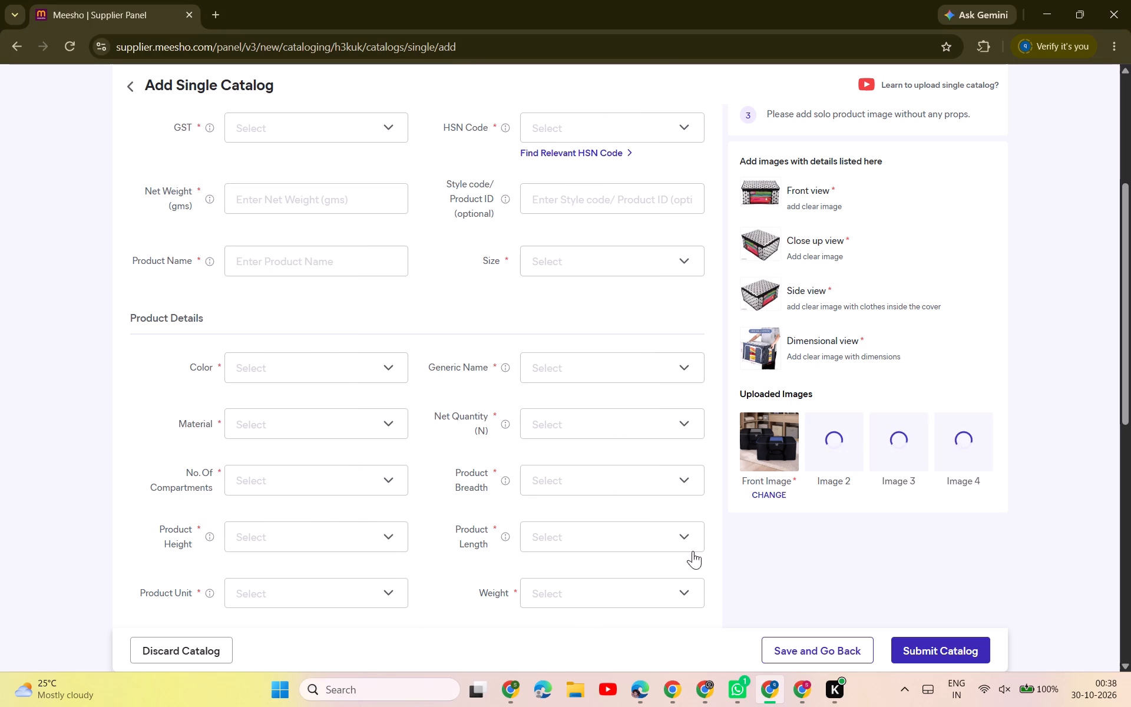
Set the product's GST to 18 and its HSN code to 630492.
scroll(397, 547, "up", 4)
left_click(382, 401)
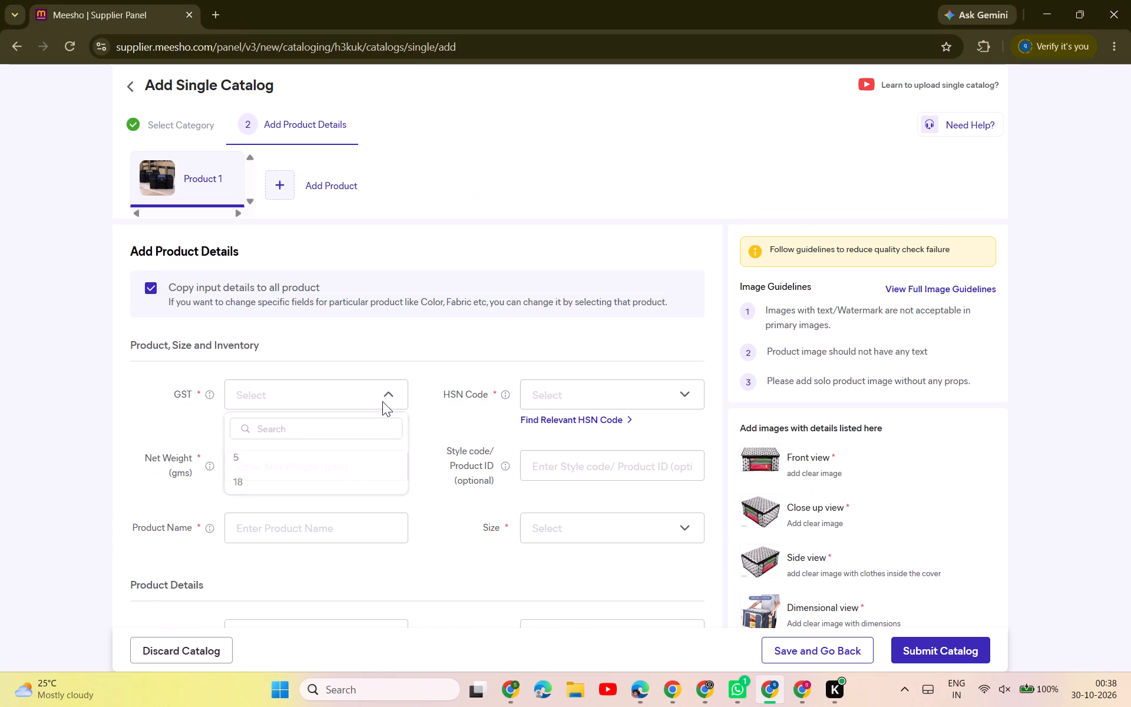
left_click(320, 473)
left_click(650, 383)
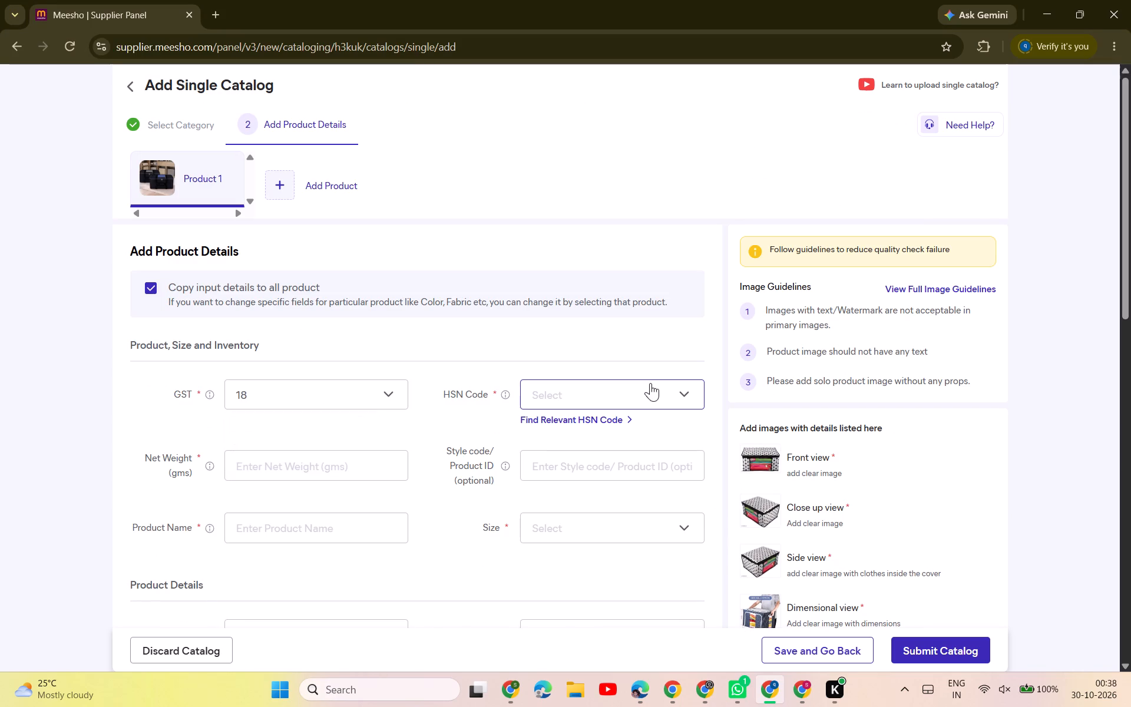
left_click(600, 447)
left_click(544, 476)
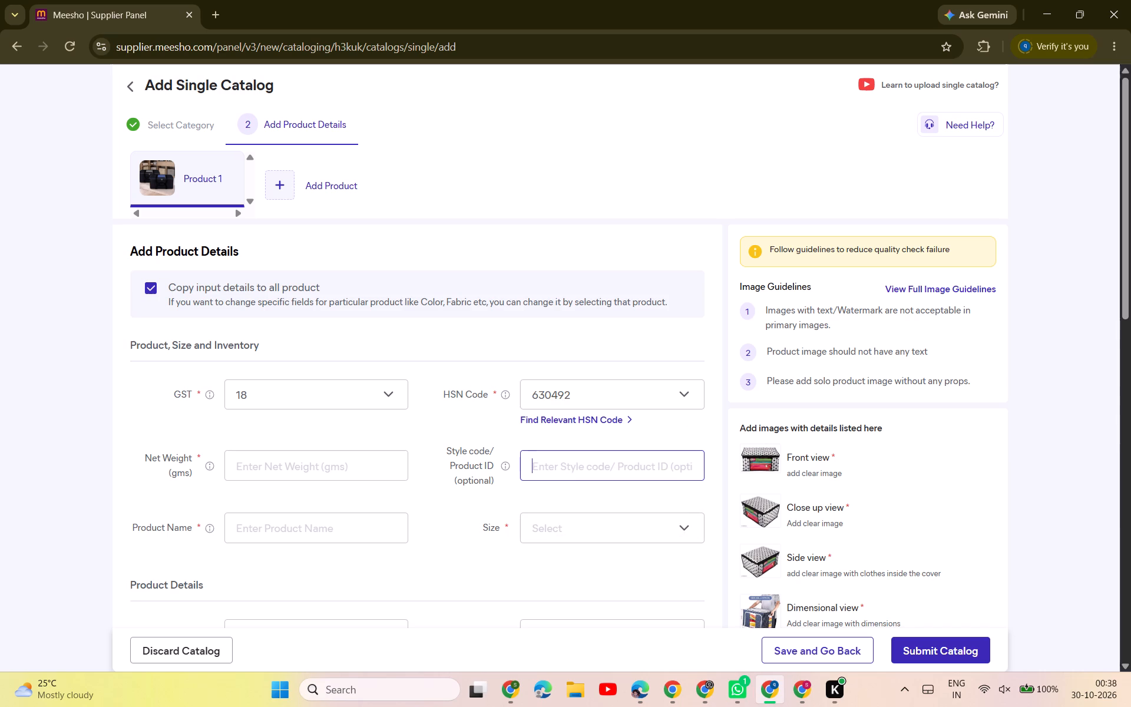